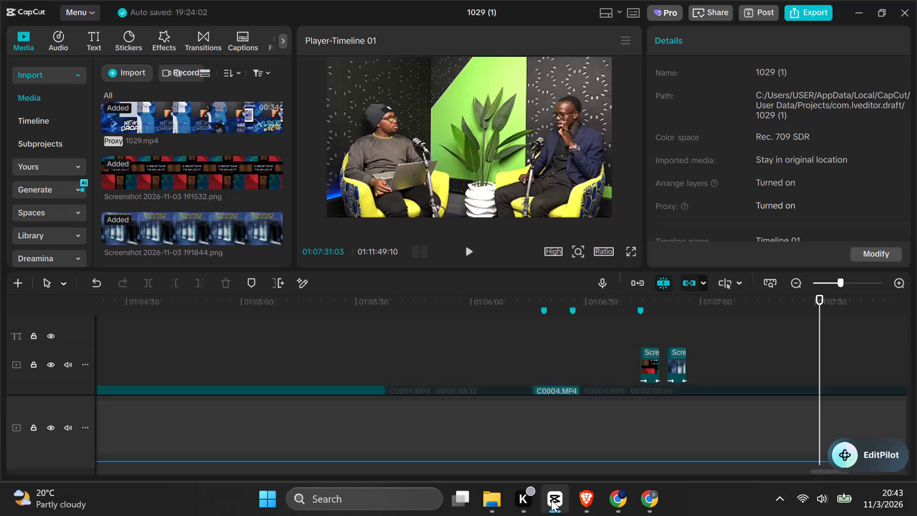
Close the 1029 (1) project and exit CapCut.
{"action": "left_click", "coordinate": [909, 6]}
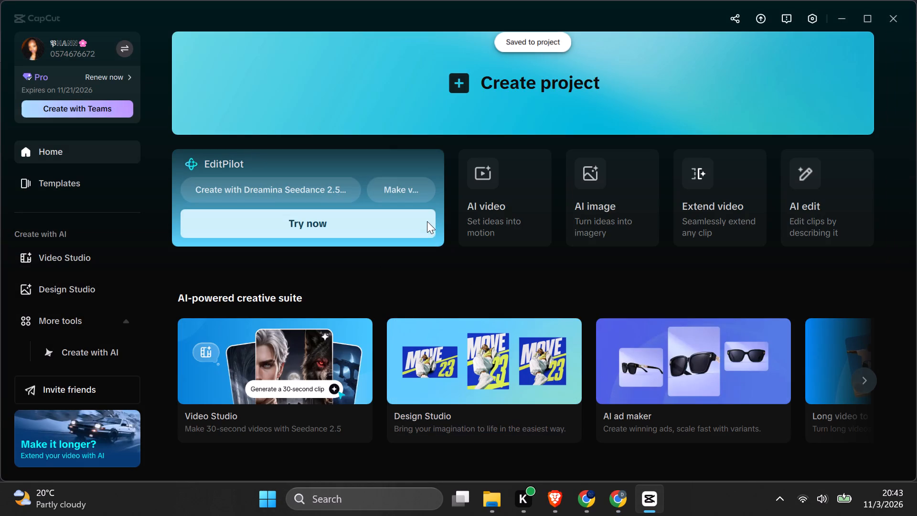
{"action": "left_click", "coordinate": [894, 17]}
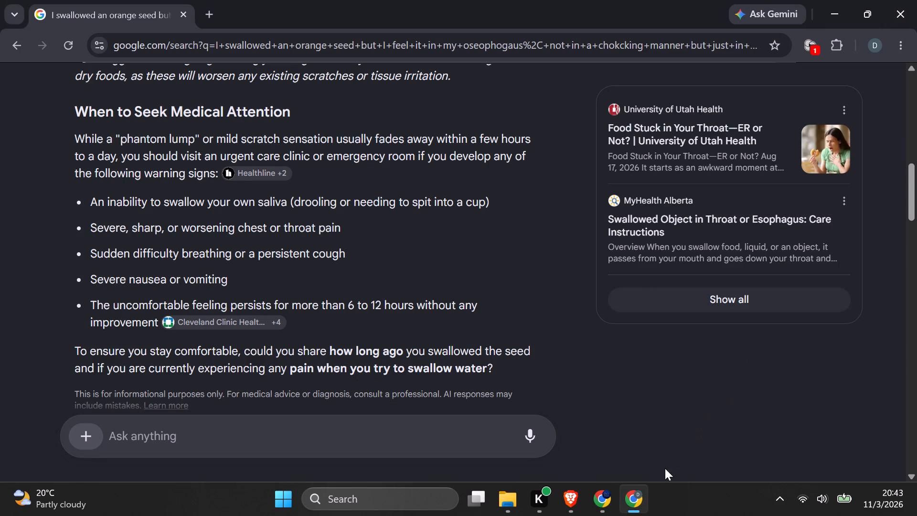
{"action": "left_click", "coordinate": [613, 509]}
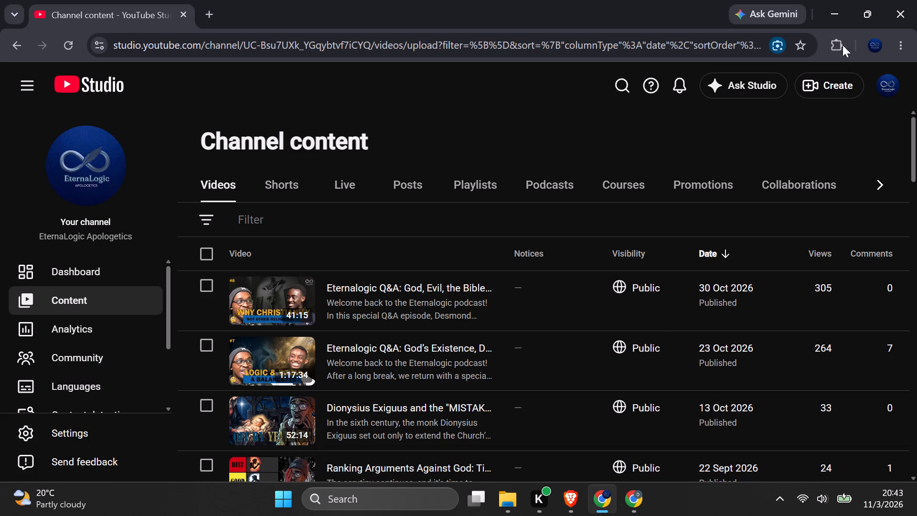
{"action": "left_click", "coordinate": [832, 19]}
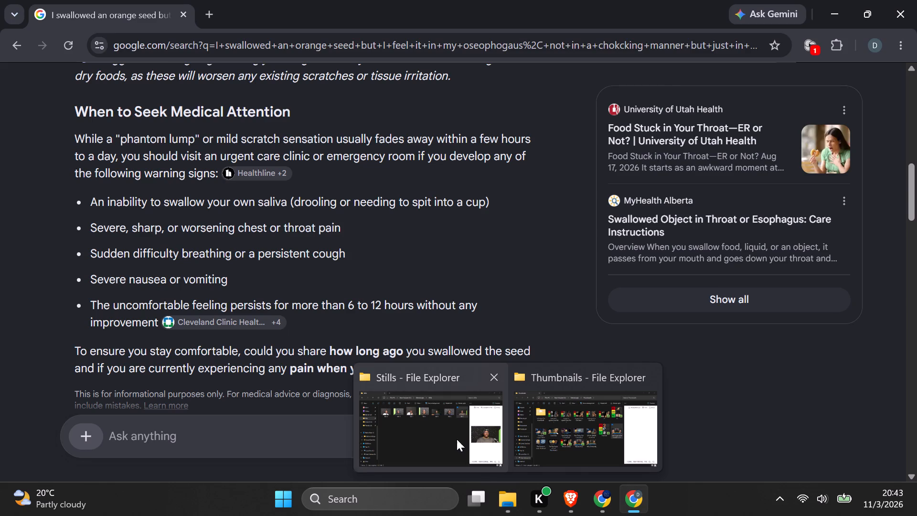
Close the open Stills and Thumbnails File Explorer windows.
{"action": "left_click", "coordinate": [455, 436]}
{"action": "left_click", "coordinate": [897, 14]}
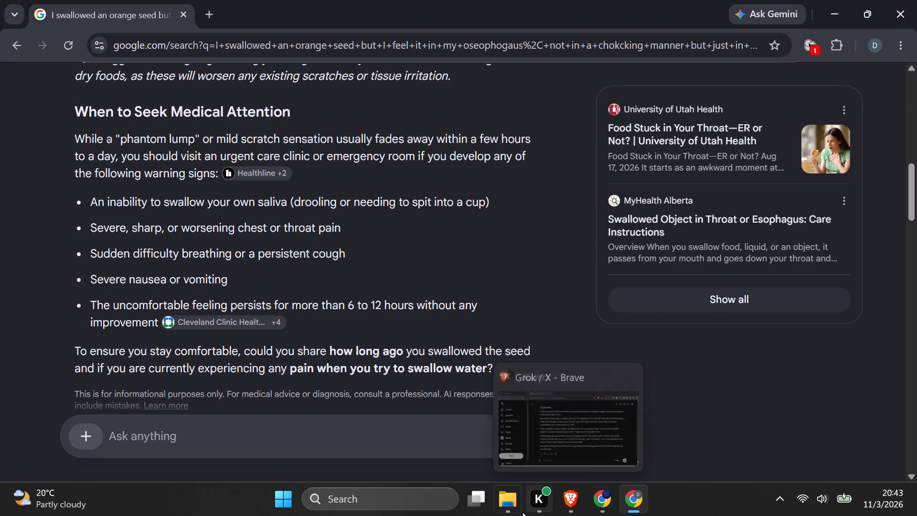
{"action": "left_click", "coordinate": [514, 508]}
{"action": "left_click", "coordinate": [904, 21]}
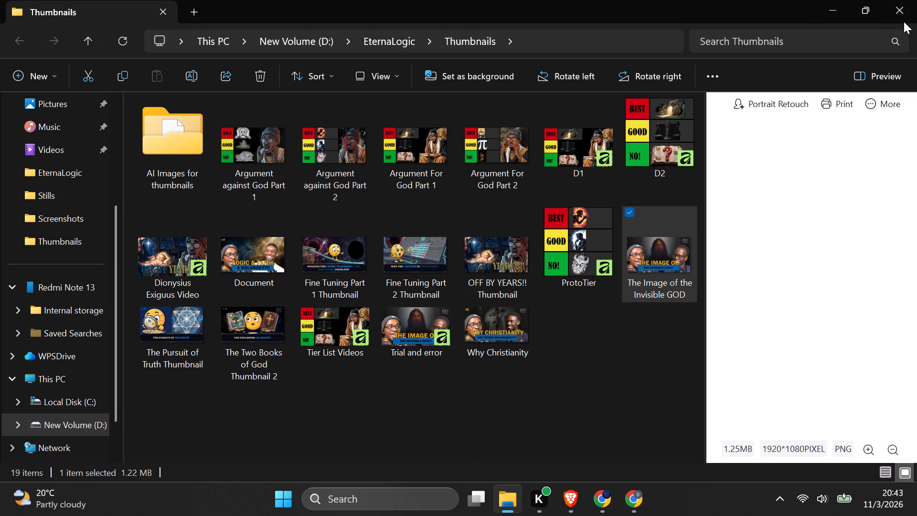
{"action": "left_click", "coordinate": [903, 13]}
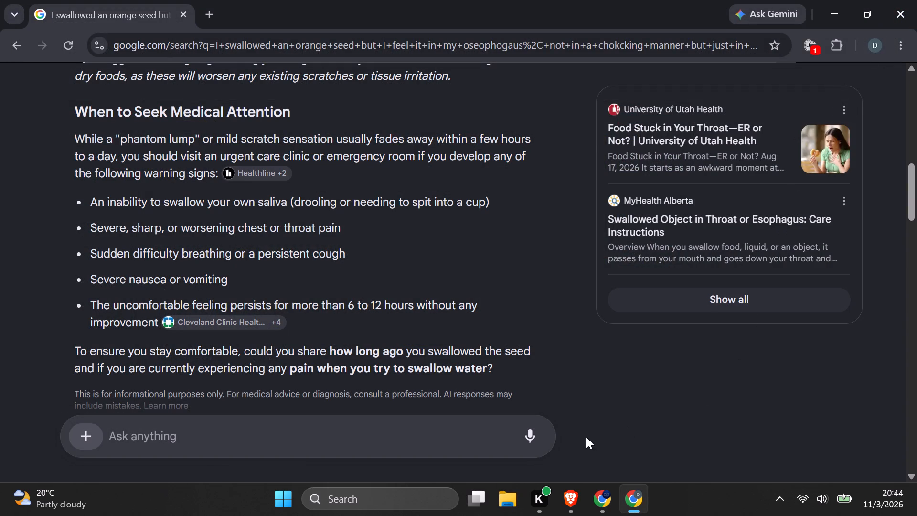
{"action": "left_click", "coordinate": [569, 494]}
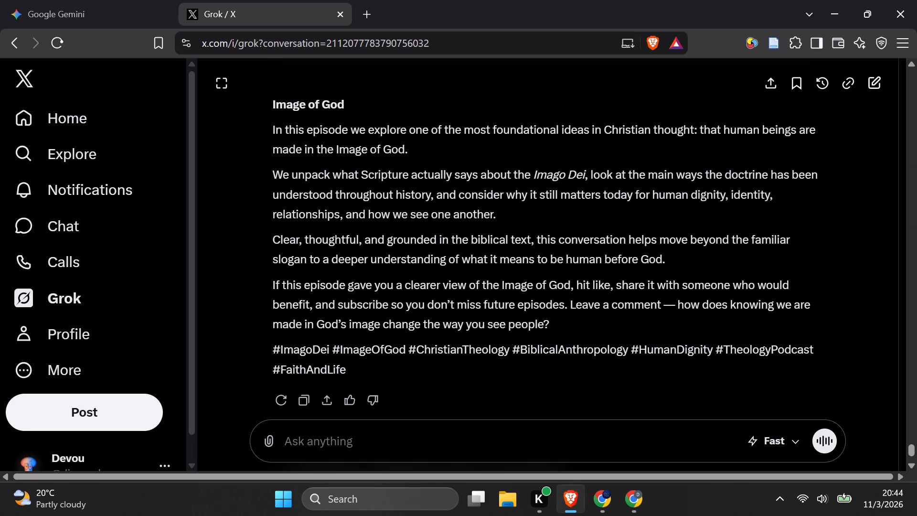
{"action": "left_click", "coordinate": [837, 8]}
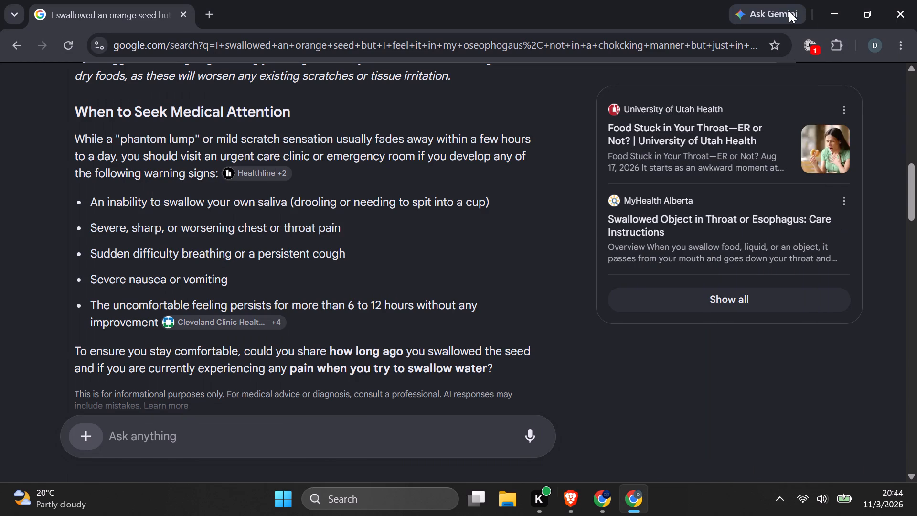
Switch to YouTube Studio in Chrome, start a video upload and browse to the EternaLogic folder on New Volume (D:).
{"action": "left_click", "coordinate": [610, 490]}
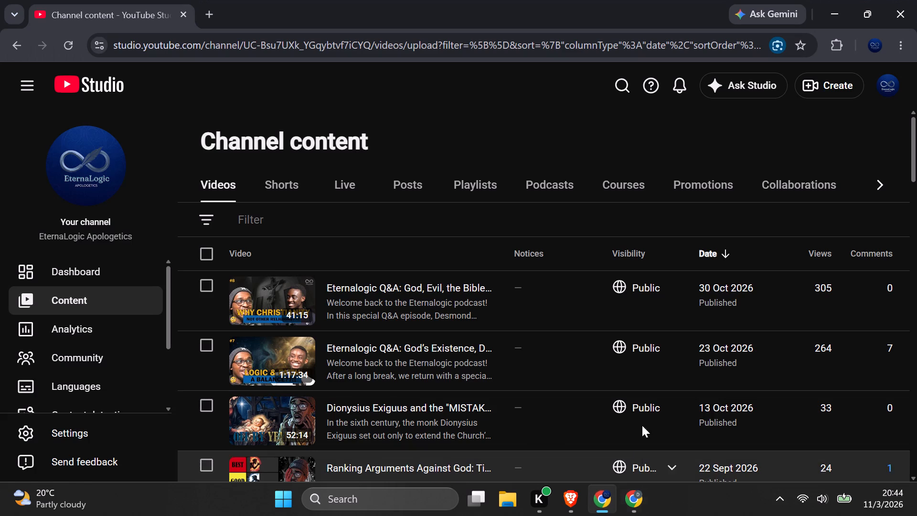
{"action": "left_click", "coordinate": [811, 89]}
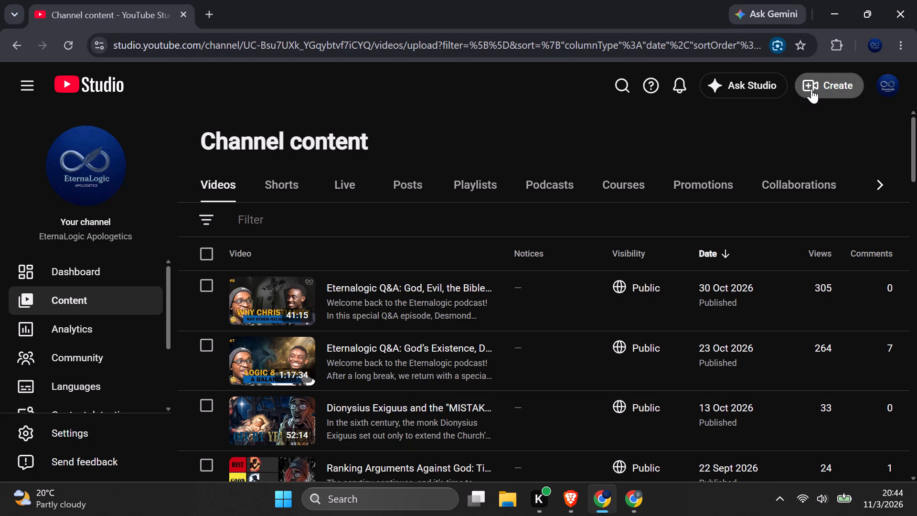
{"action": "left_click", "coordinate": [790, 123]}
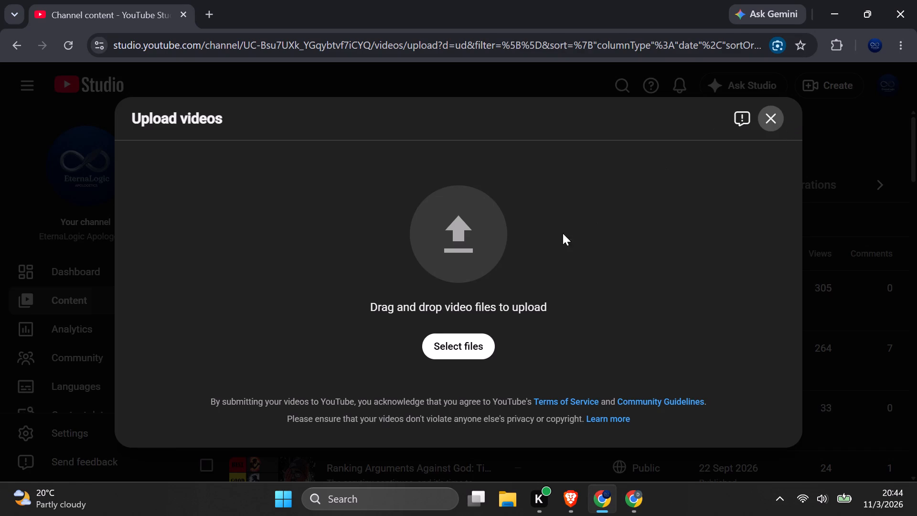
{"action": "left_click", "coordinate": [450, 349]}
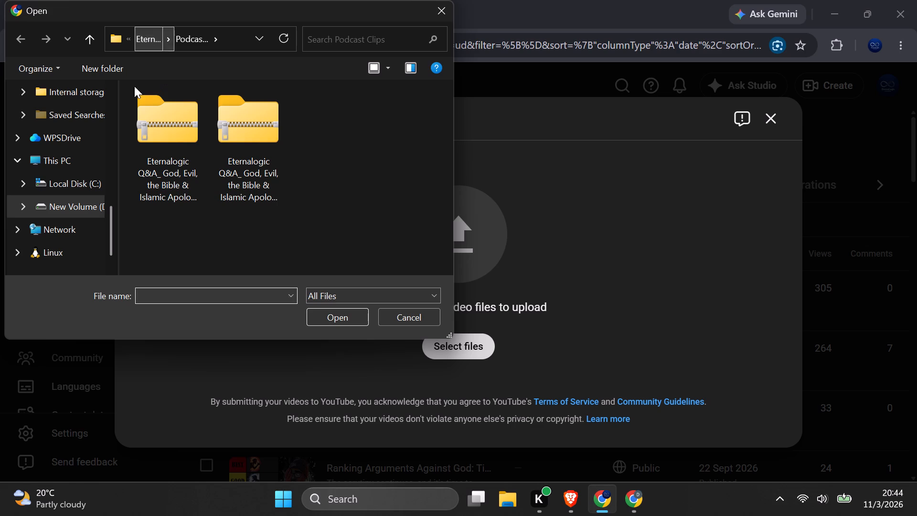
{"action": "left_click", "coordinate": [148, 43]}
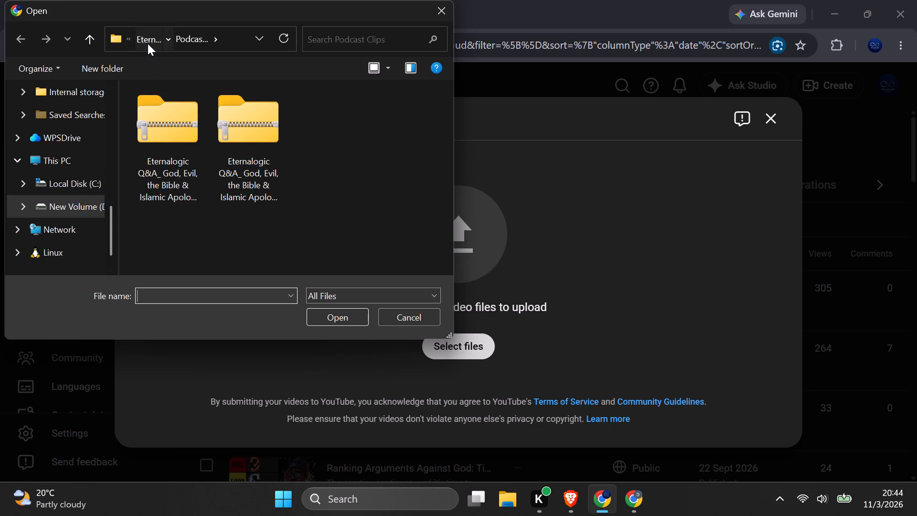
{"action": "left_click", "coordinate": [148, 43]}
{"action": "scroll", "coordinate": [281, 227], "scroll_direction": "down", "scroll_amount": 2}
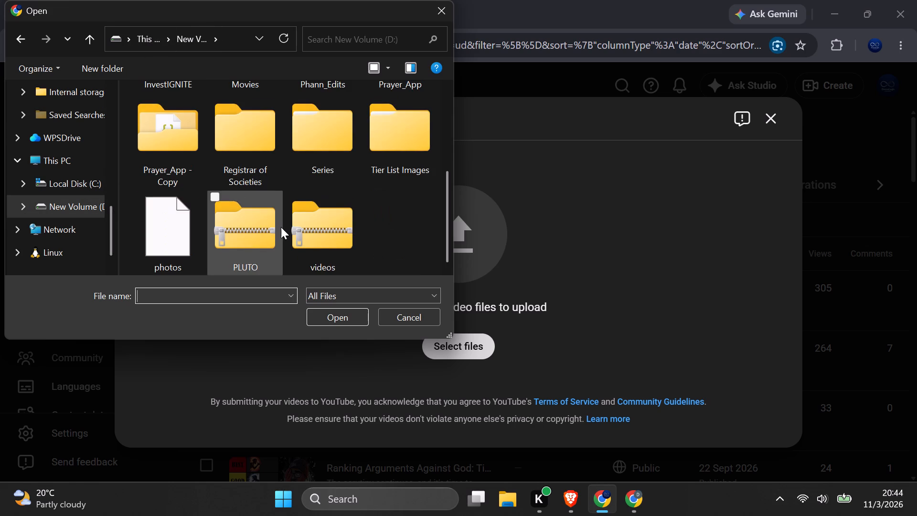
{"action": "scroll", "coordinate": [281, 227], "scroll_direction": "down", "scroll_amount": 1}
{"action": "scroll", "coordinate": [284, 176], "scroll_direction": "down", "scroll_amount": 3}
{"action": "scroll", "coordinate": [281, 172], "scroll_direction": "up", "scroll_amount": 5}
{"action": "scroll", "coordinate": [281, 170], "scroll_direction": "down", "scroll_amount": 5}
{"action": "scroll", "coordinate": [281, 170], "scroll_direction": "up", "scroll_amount": 3}
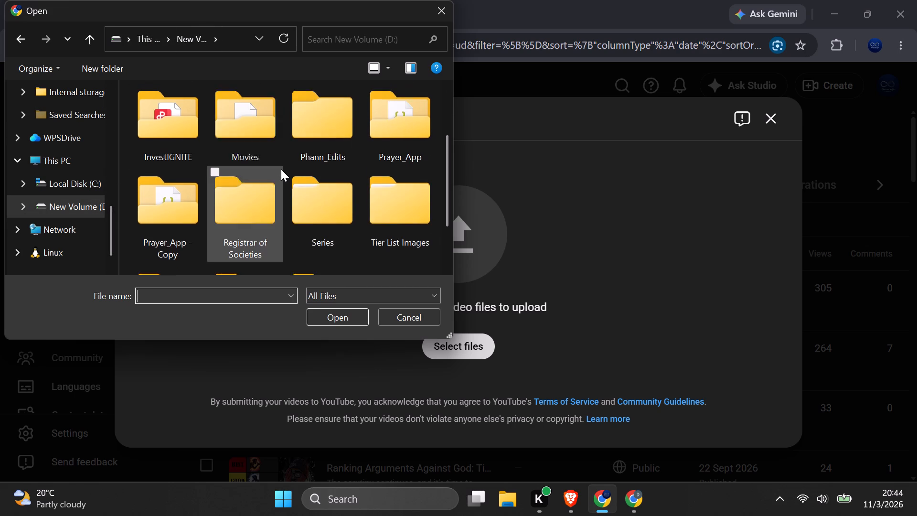
{"action": "scroll", "coordinate": [281, 169], "scroll_direction": "up", "scroll_amount": 2}
{"action": "double_click", "coordinate": [324, 121]}
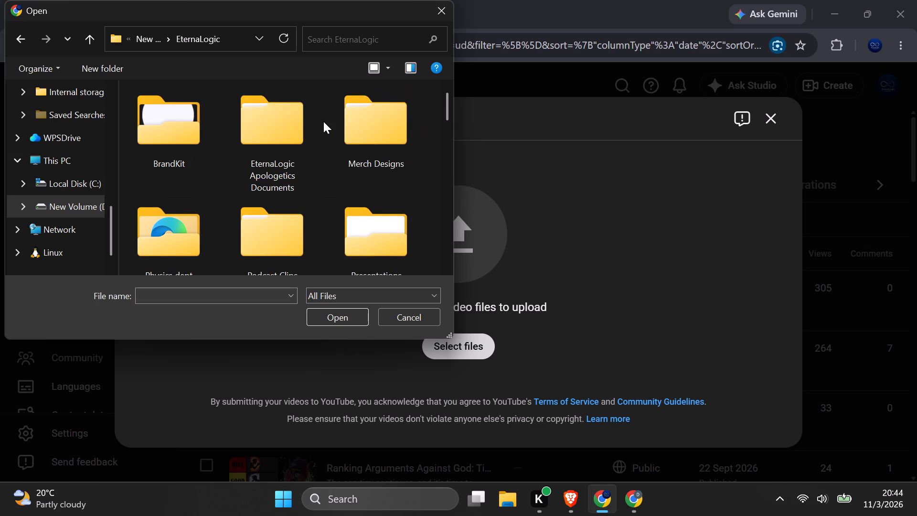
{"action": "scroll", "coordinate": [320, 218], "scroll_direction": "down", "scroll_amount": 5}
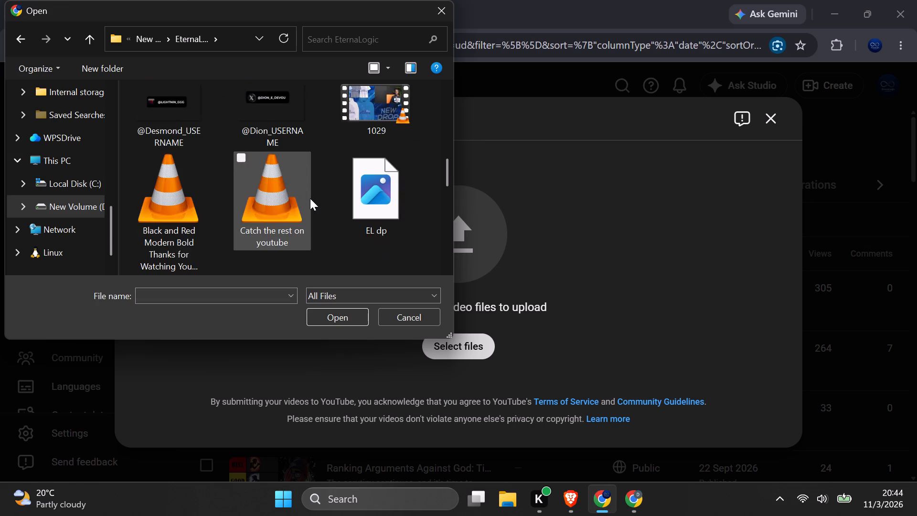
{"action": "scroll", "coordinate": [310, 198], "scroll_direction": "down", "scroll_amount": 5}
{"action": "scroll", "coordinate": [310, 193], "scroll_direction": "up", "scroll_amount": 2}
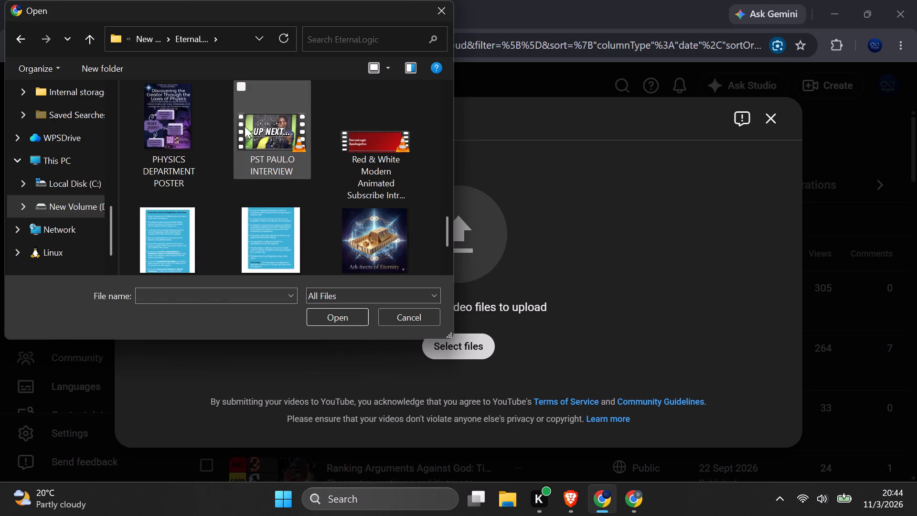
{"action": "left_click", "coordinate": [268, 129]}
{"action": "left_click", "coordinate": [279, 129]}
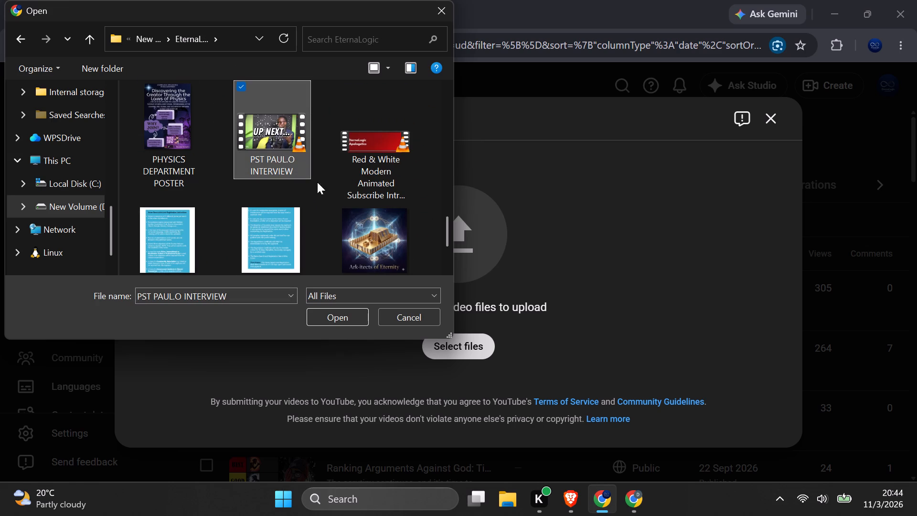
{"action": "left_click", "coordinate": [346, 315]}
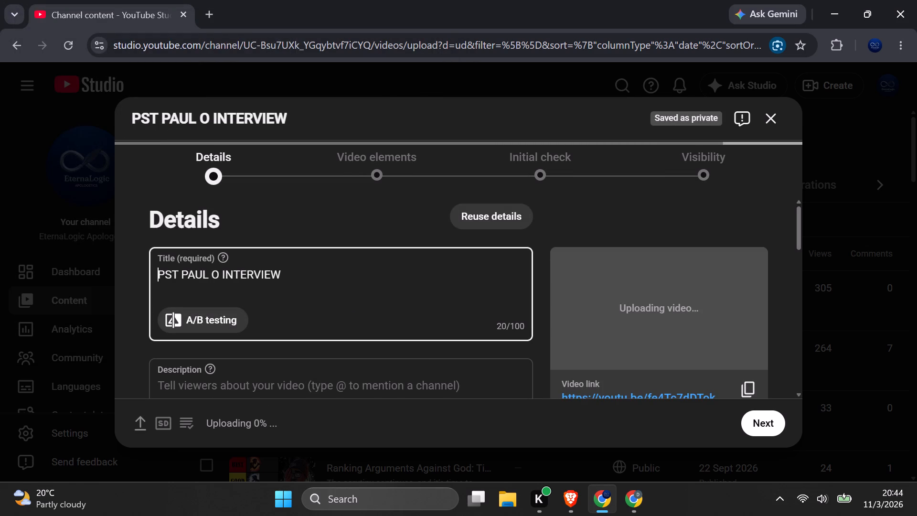
{"action": "left_click", "coordinate": [583, 513]}
{"action": "left_click", "coordinate": [446, 422]}
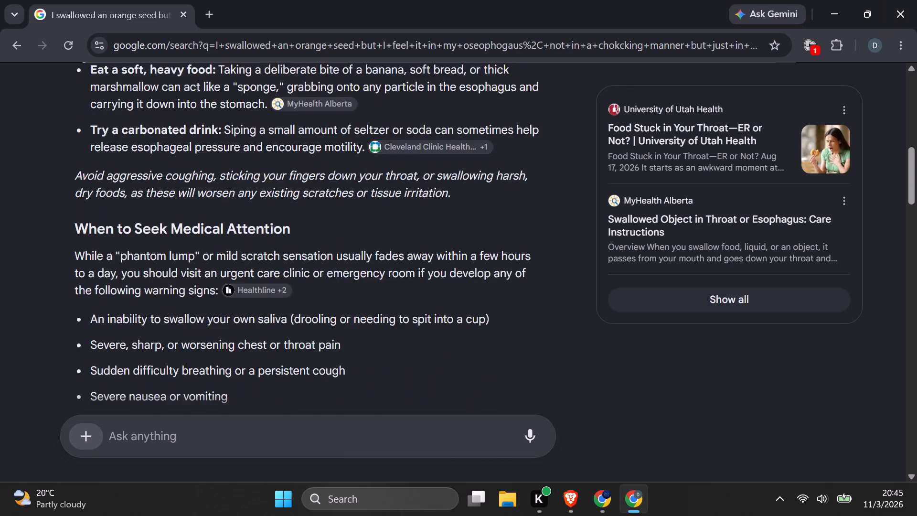
Back in YouTube Studio in Chrome, set the video's thumbnail to The Image of the Invisible GOD from the Thumbnails folder.
{"action": "left_click", "coordinate": [597, 511]}
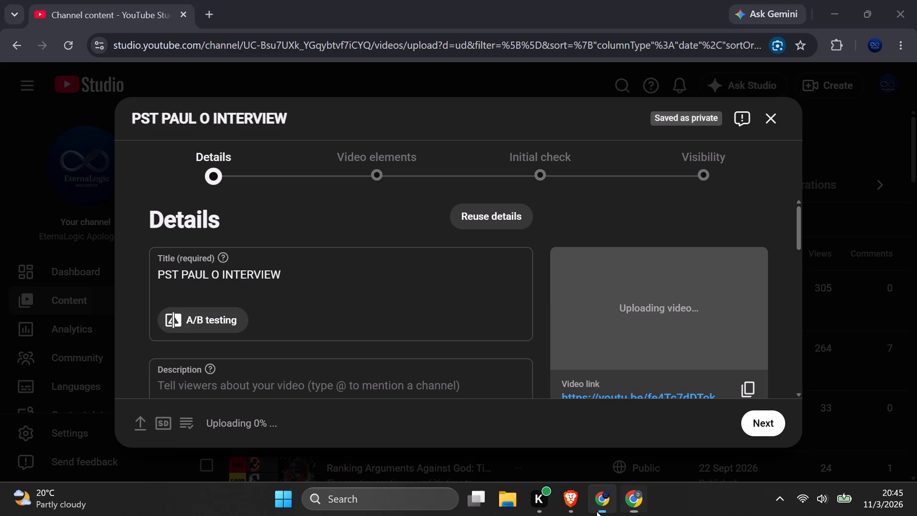
{"action": "scroll", "coordinate": [385, 367], "scroll_direction": "down", "scroll_amount": 3}
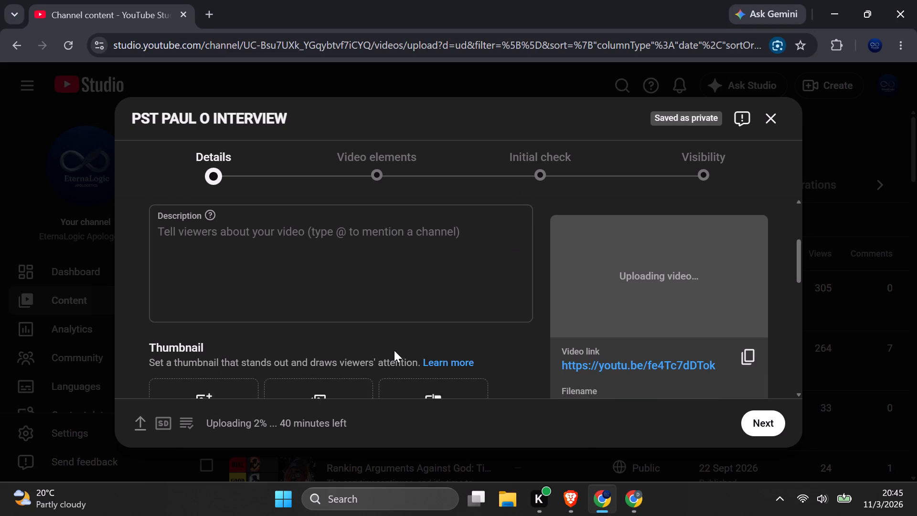
{"action": "left_click", "coordinate": [219, 346]}
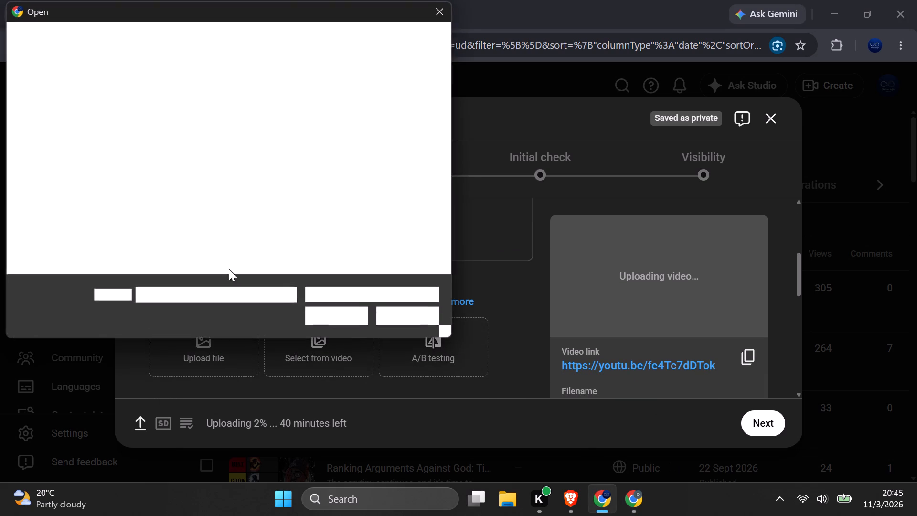
{"action": "scroll", "coordinate": [215, 181], "scroll_direction": "down", "scroll_amount": 2}
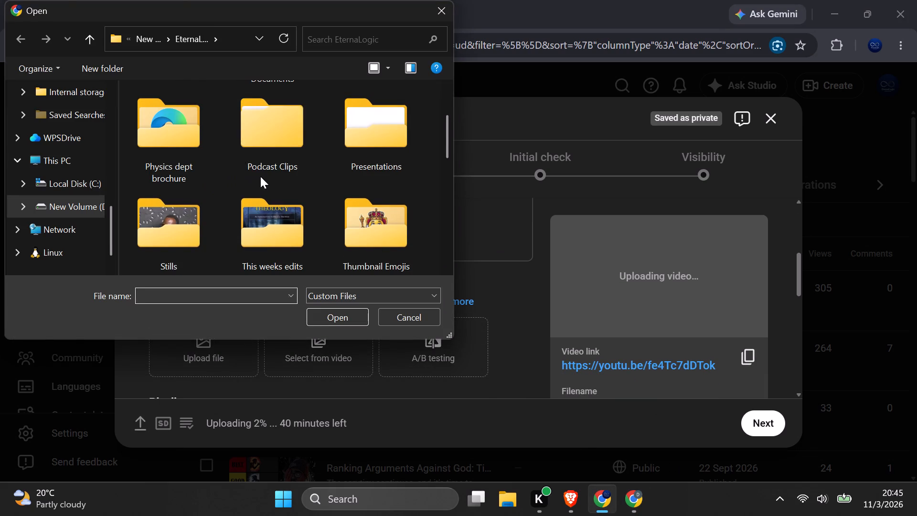
{"action": "scroll", "coordinate": [260, 176], "scroll_direction": "down", "scroll_amount": 3}
{"action": "scroll", "coordinate": [244, 165], "scroll_direction": "up", "scroll_amount": 2}
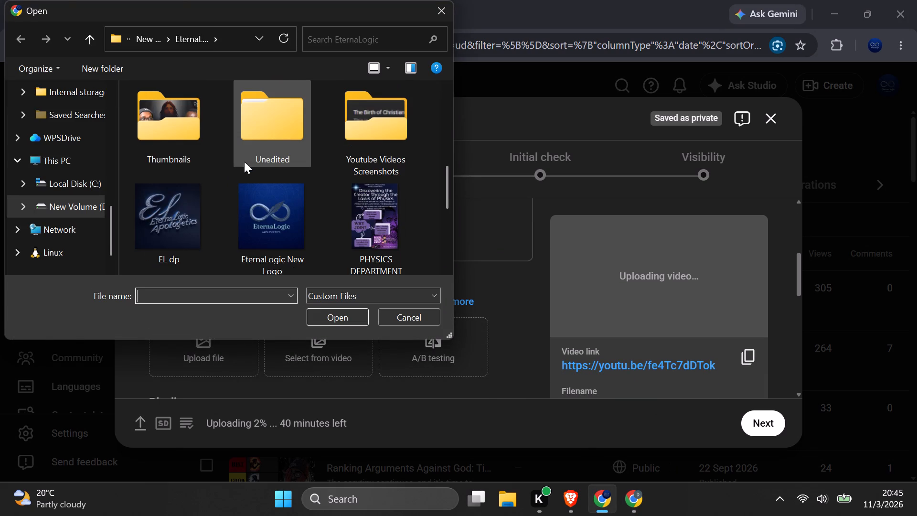
{"action": "double_click", "coordinate": [172, 120]}
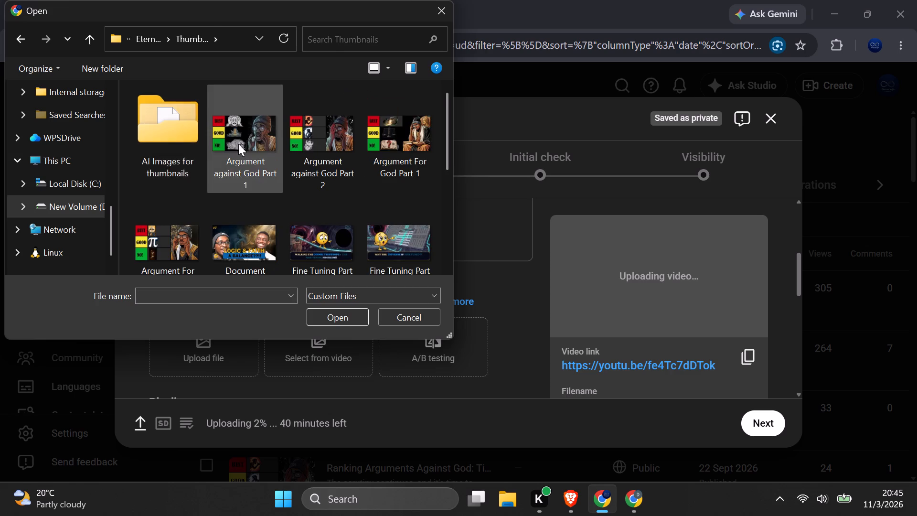
{"action": "scroll", "coordinate": [274, 150], "scroll_direction": "down", "scroll_amount": 4}
{"action": "left_click", "coordinate": [256, 118]}
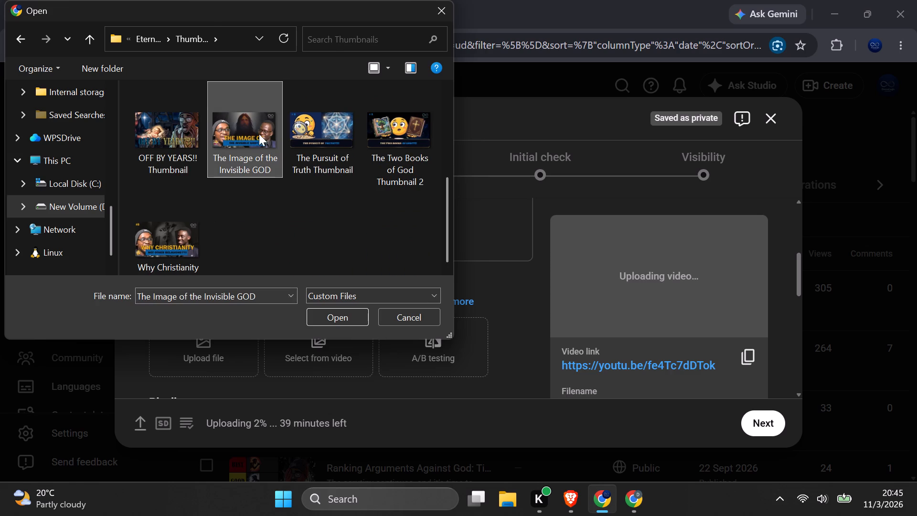
{"action": "left_click", "coordinate": [332, 310]}
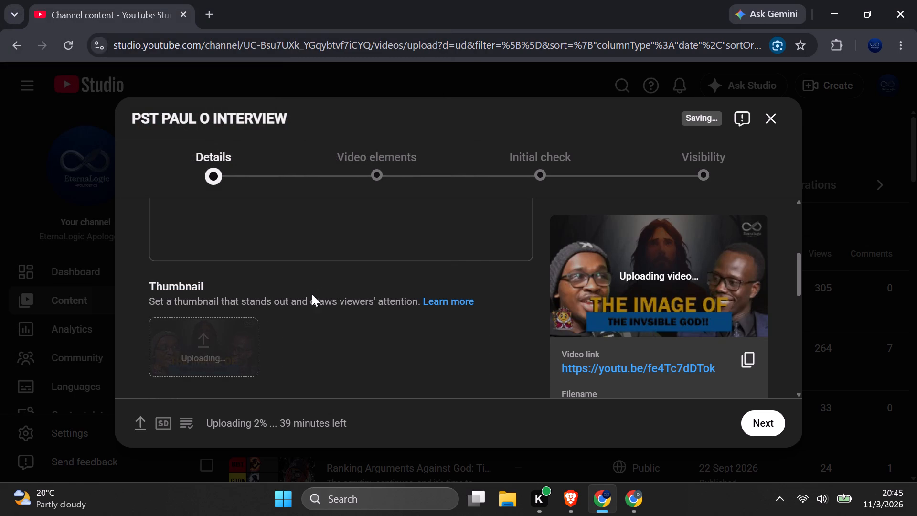
From the video's playlist selection, start a new podcast and title it "The Ledger of Faith".
{"action": "scroll", "coordinate": [324, 314], "scroll_direction": "down", "scroll_amount": 3}
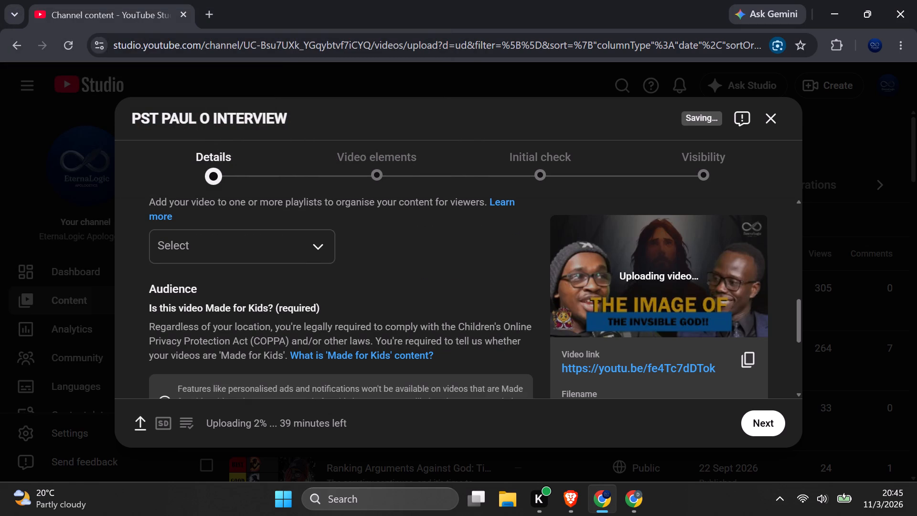
{"action": "left_click", "coordinate": [306, 251]}
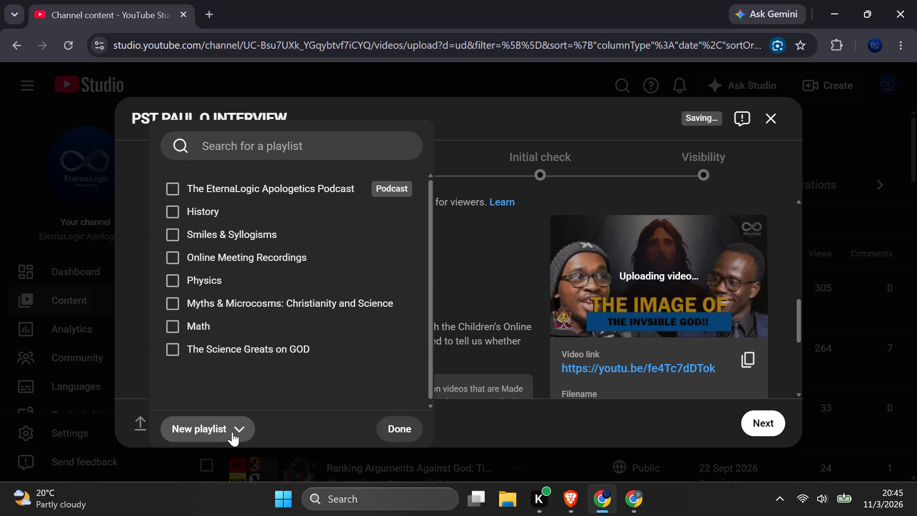
{"action": "left_click", "coordinate": [232, 429]}
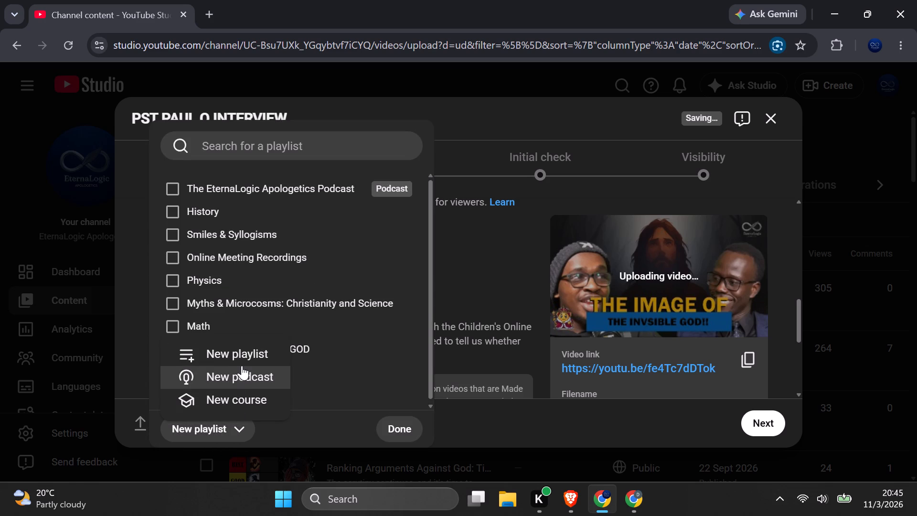
{"action": "left_click", "coordinate": [242, 365]}
{"action": "left_click", "coordinate": [317, 234]}
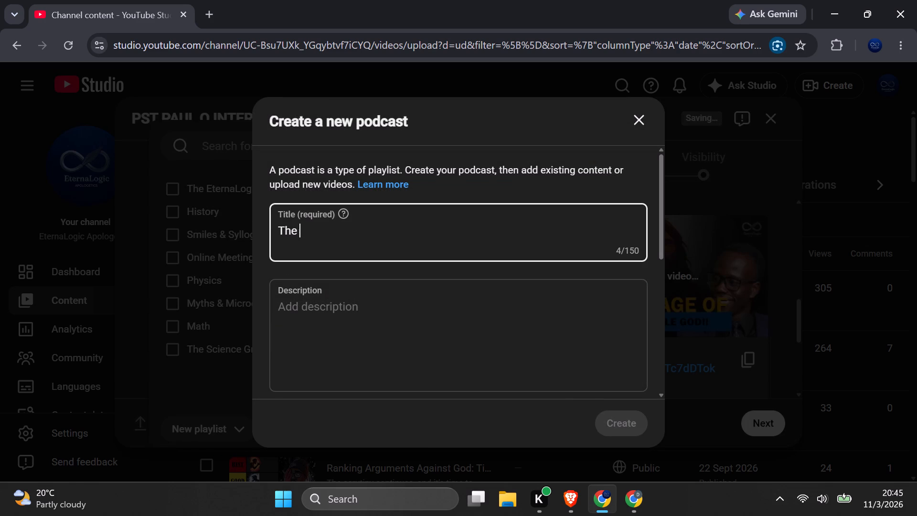
{"action": "key", "text": "e"}
{"action": "key", "text": "BackSpace"}
{"action": "key", "text": "BackSpace"}
{"action": "type", "text": "edge"}
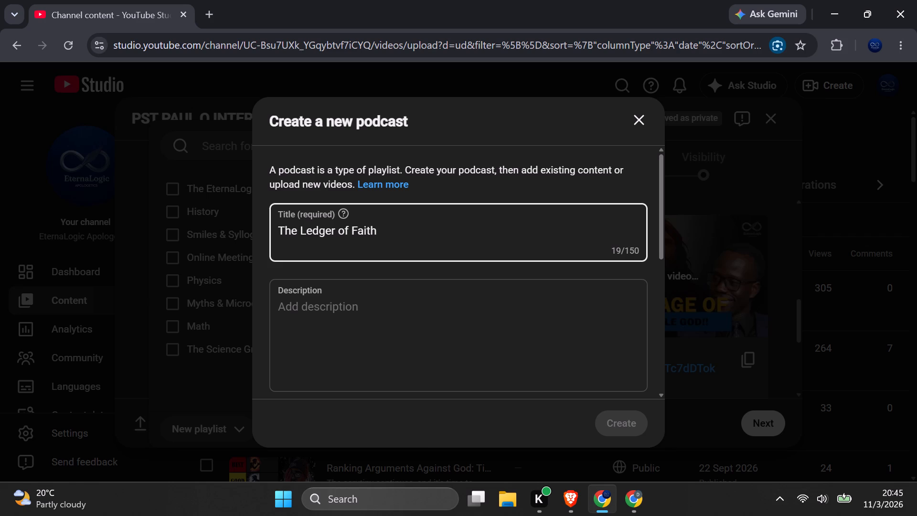
Enter "Why do you Believe??" as the new podcast's description.
{"action": "left_click", "coordinate": [334, 326]}
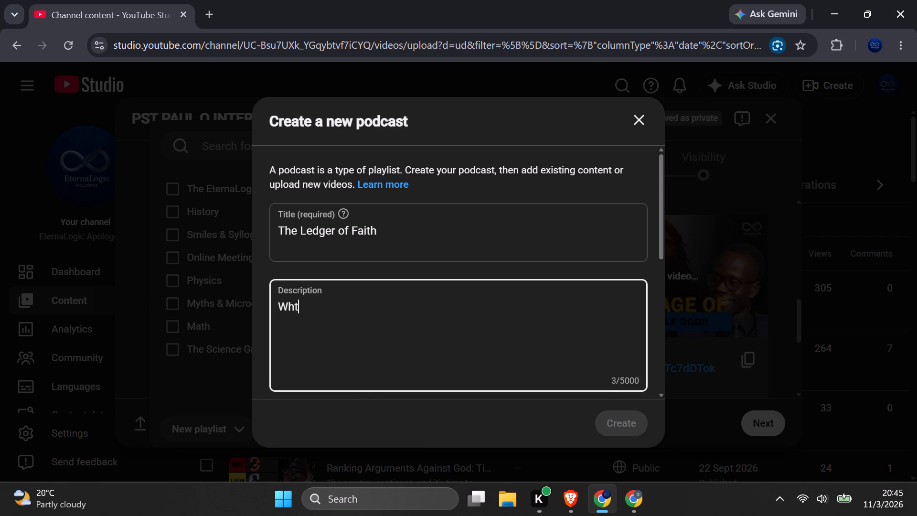
{"action": "key", "text": "BackSpace"}
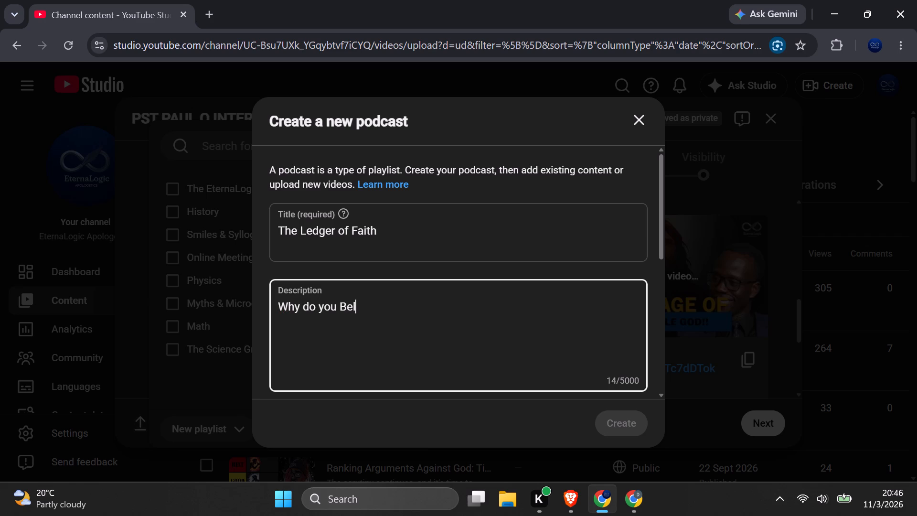
{"action": "scroll", "coordinate": [358, 305], "scroll_direction": "down", "scroll_amount": 2}
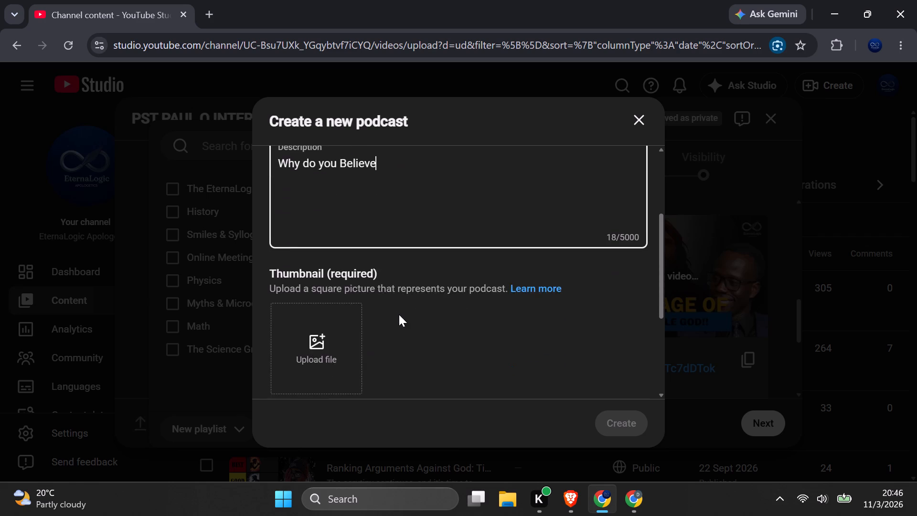
{"action": "scroll", "coordinate": [399, 314], "scroll_direction": "up", "scroll_amount": 2}
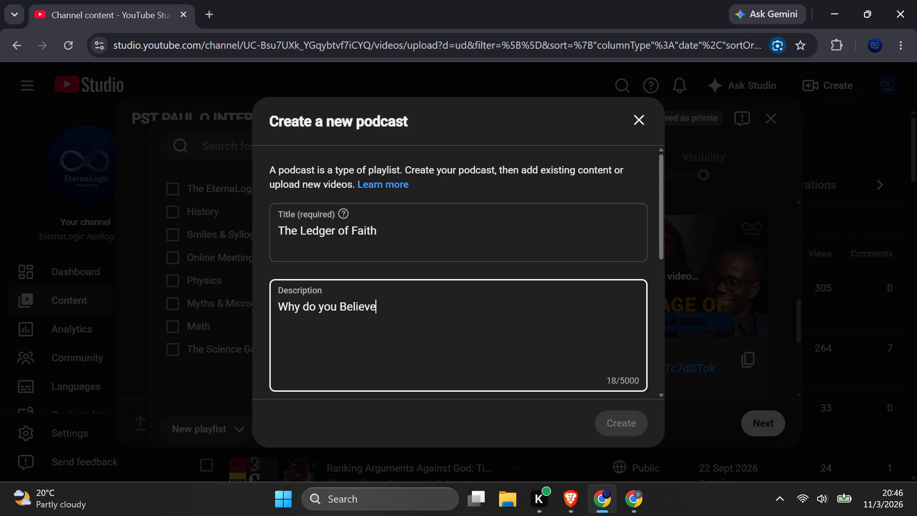
{"action": "type", "text": "??"}
Set the podcast's thumbnail to the EternaLogic New Logo image from the EternaLogic folder, keeping the full-picture crop.
{"action": "scroll", "coordinate": [571, 291], "scroll_direction": "down", "scroll_amount": 4}
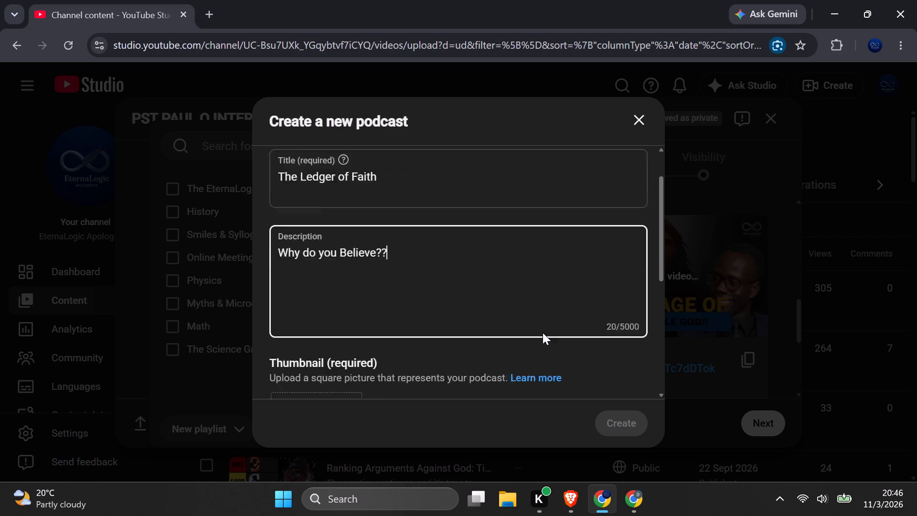
{"action": "scroll", "coordinate": [543, 333], "scroll_direction": "down", "scroll_amount": 1}
{"action": "scroll", "coordinate": [494, 340], "scroll_direction": "down", "scroll_amount": 2}
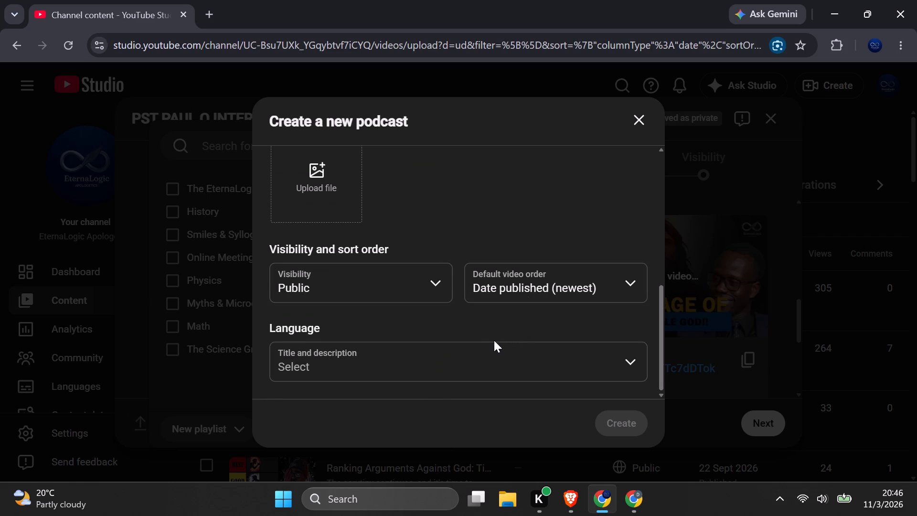
{"action": "scroll", "coordinate": [494, 334], "scroll_direction": "up", "scroll_amount": 2}
{"action": "left_click", "coordinate": [335, 325]}
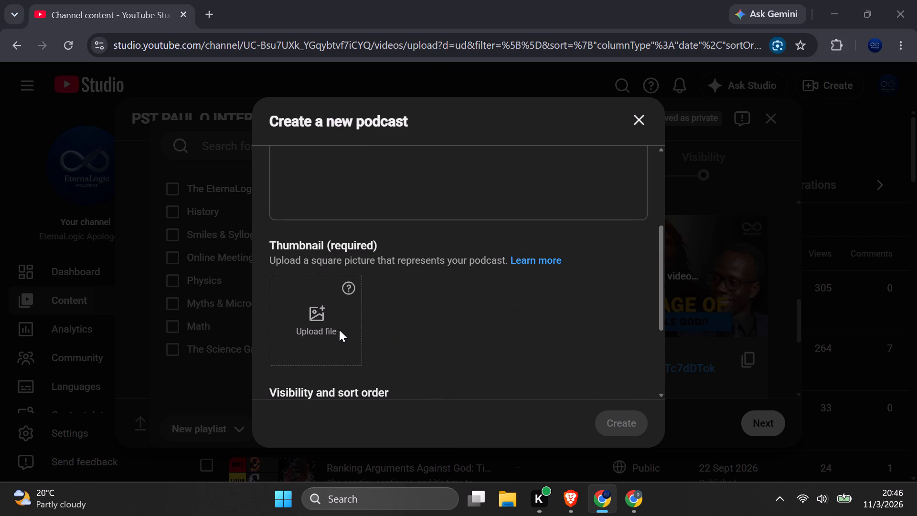
{"action": "scroll", "coordinate": [222, 226], "scroll_direction": "down", "scroll_amount": 2}
{"action": "scroll", "coordinate": [222, 226], "scroll_direction": "up", "scroll_amount": 1}
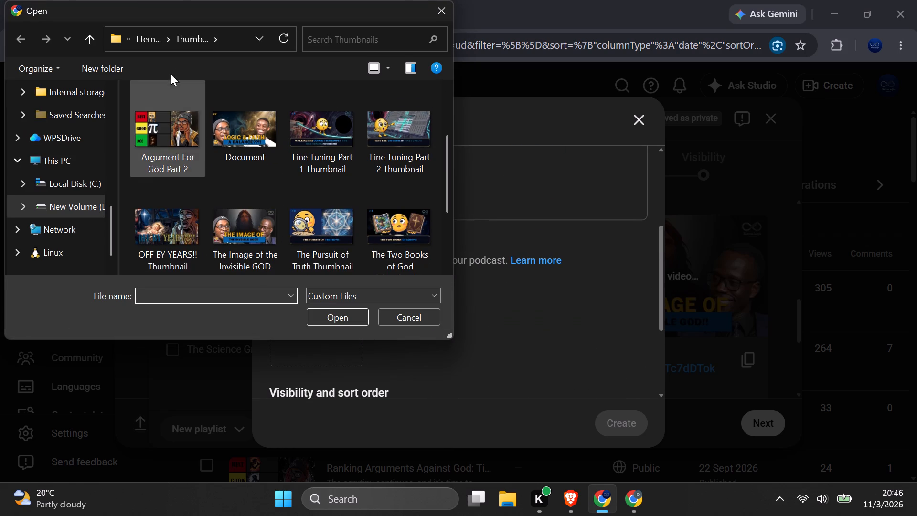
{"action": "left_click", "coordinate": [140, 36]}
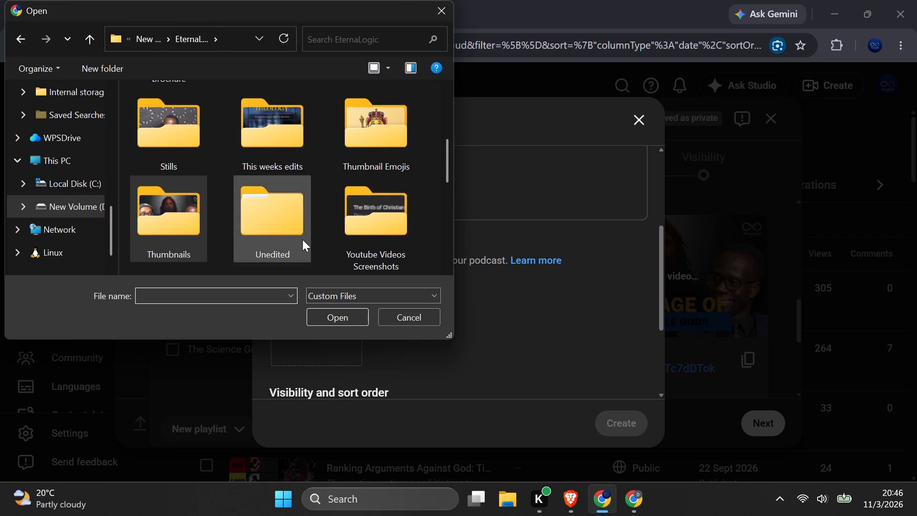
{"action": "scroll", "coordinate": [302, 240], "scroll_direction": "down", "scroll_amount": 7}
{"action": "scroll", "coordinate": [298, 227], "scroll_direction": "up", "scroll_amount": 2}
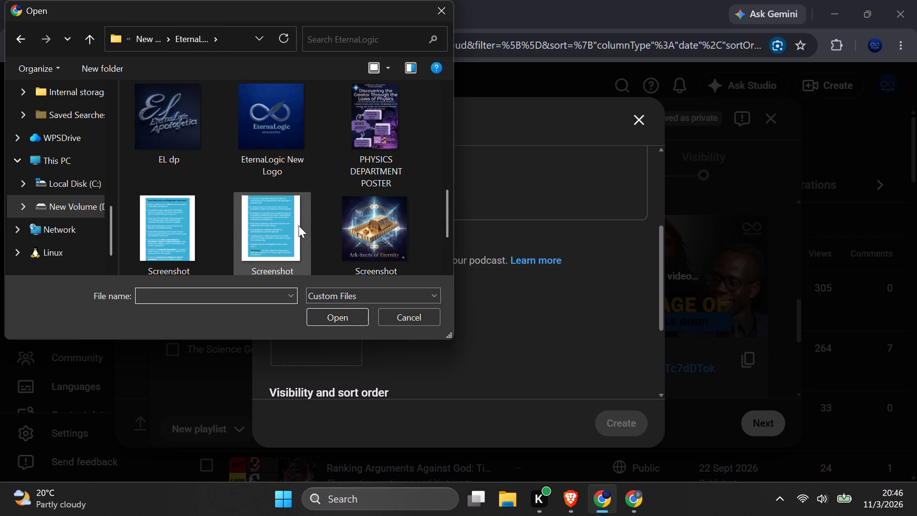
{"action": "left_click", "coordinate": [269, 130]}
{"action": "left_click", "coordinate": [276, 140]}
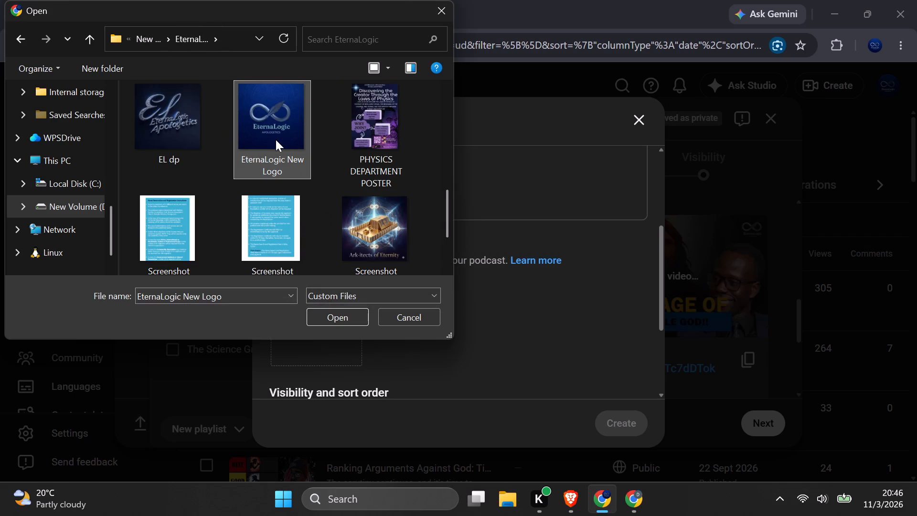
{"action": "left_click", "coordinate": [341, 312]}
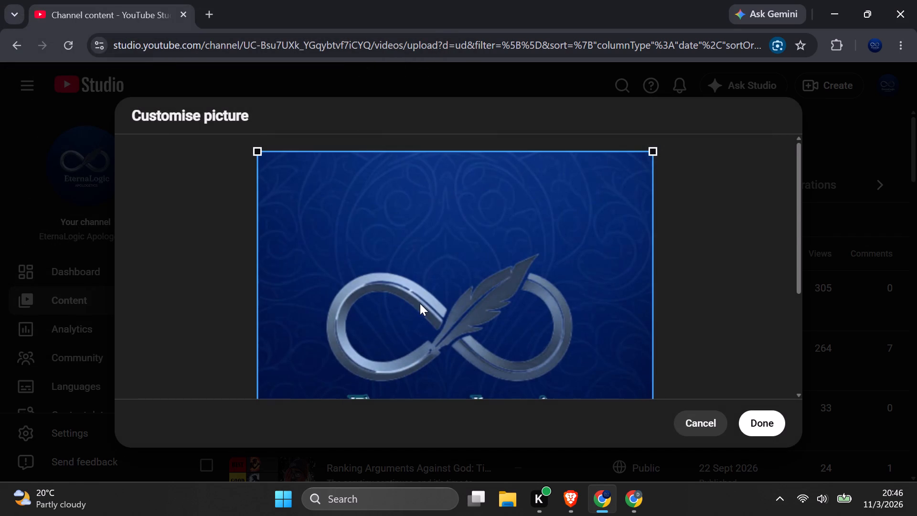
{"action": "scroll", "coordinate": [551, 292], "scroll_direction": "down", "scroll_amount": 4}
{"action": "left_click", "coordinate": [771, 426]}
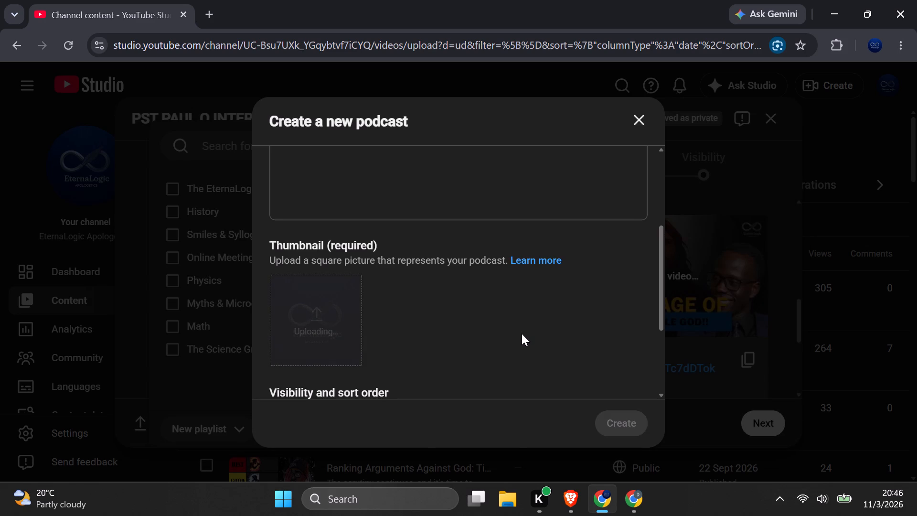
Create the podcast with Public visibility and apply The Ledger of Faith as the video's playlist.
{"action": "scroll", "coordinate": [488, 330], "scroll_direction": "down", "scroll_amount": 8}
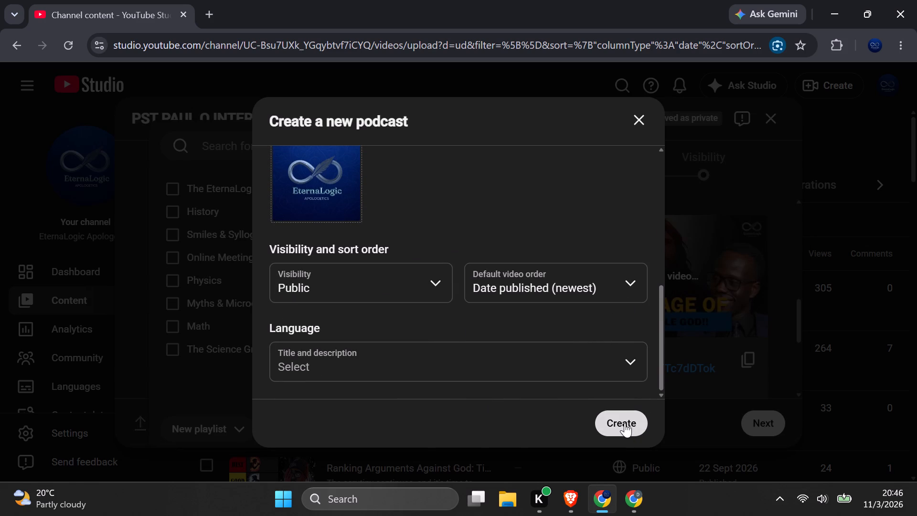
{"action": "left_click", "coordinate": [623, 422]}
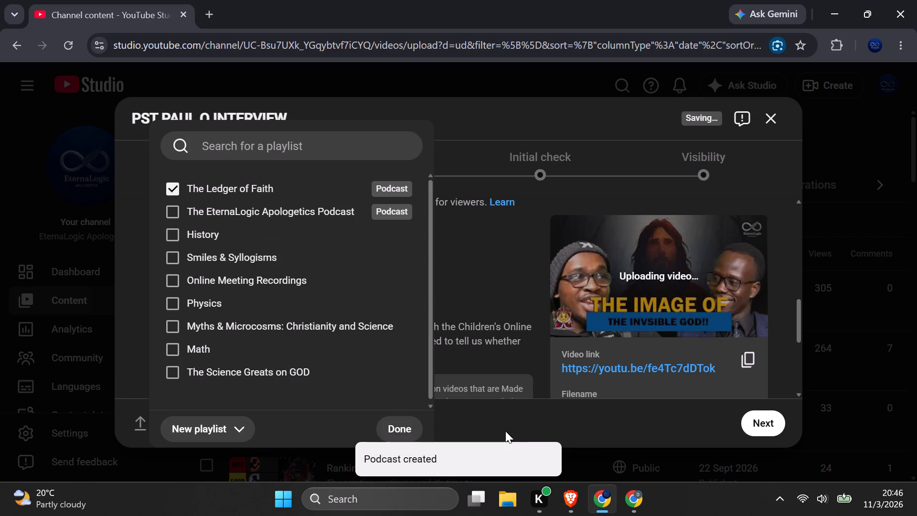
{"action": "left_click", "coordinate": [402, 431]}
Set the video's audience to "No, it's not Made for Kids".
{"action": "scroll", "coordinate": [362, 358], "scroll_direction": "down", "scroll_amount": 3}
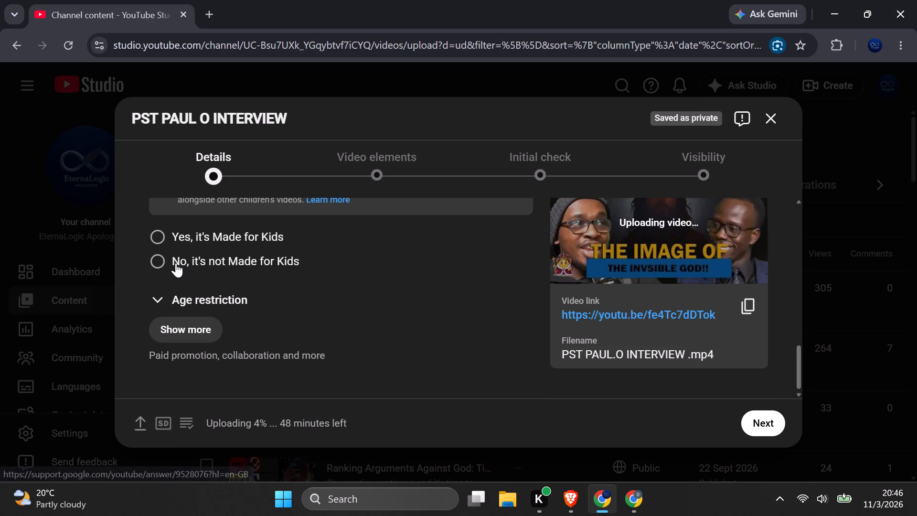
{"action": "left_click", "coordinate": [160, 258]}
{"action": "scroll", "coordinate": [291, 299], "scroll_direction": "down", "scroll_amount": 4}
{"action": "scroll", "coordinate": [294, 301], "scroll_direction": "up", "scroll_amount": 13}
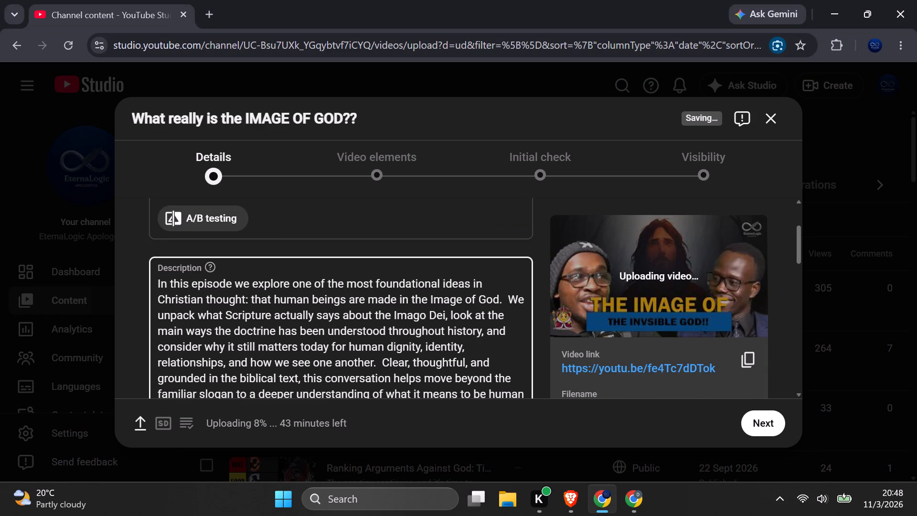
Insert blank-line paragraph breaks in the description before "We unpack what Scripture" and before "Watch the full discussion".
{"action": "scroll", "coordinate": [353, 313], "scroll_direction": "down", "scroll_amount": 3}
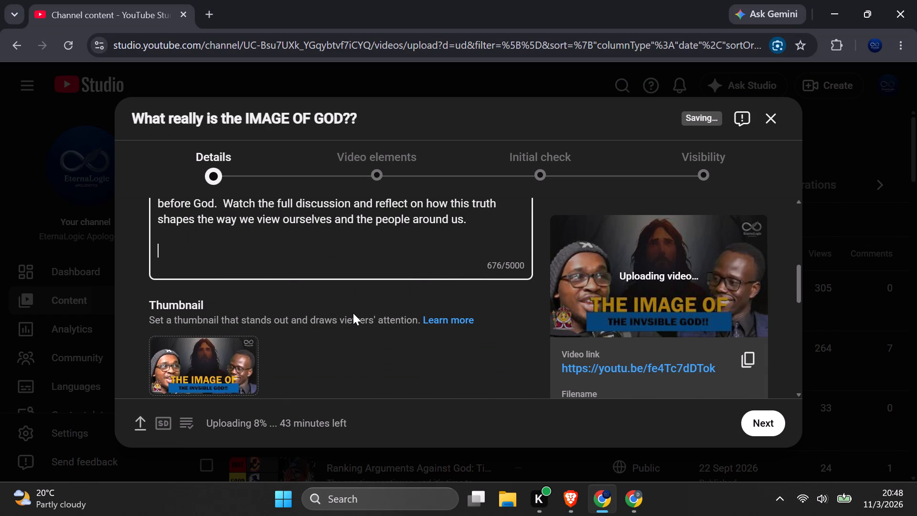
{"action": "scroll", "coordinate": [448, 287], "scroll_direction": "up", "scroll_amount": 3}
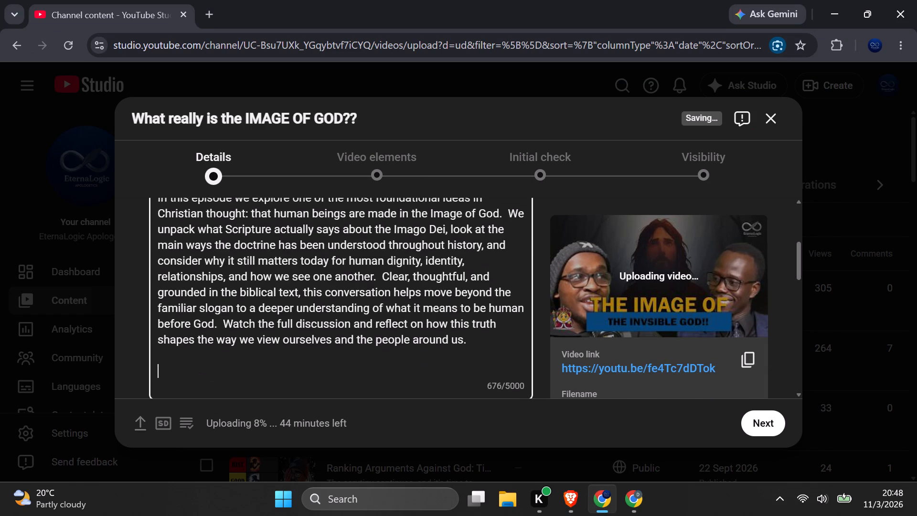
{"action": "scroll", "coordinate": [448, 287], "scroll_direction": "up", "scroll_amount": 1}
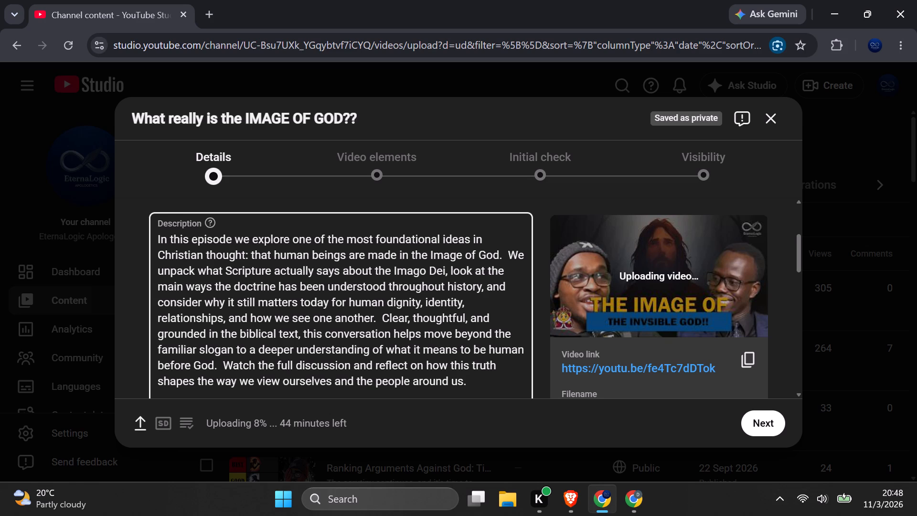
{"action": "left_click", "coordinate": [508, 253]}
{"action": "key", "text": "Return"}
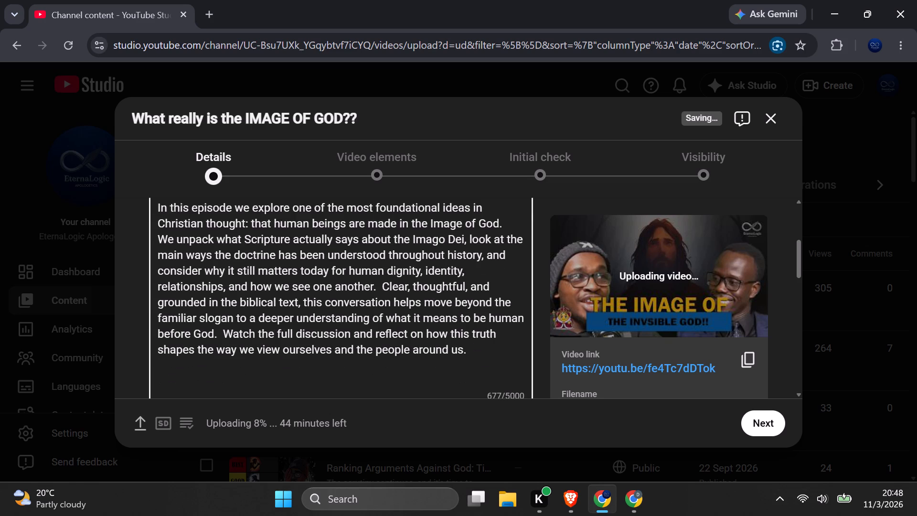
{"action": "key", "text": "Return"}
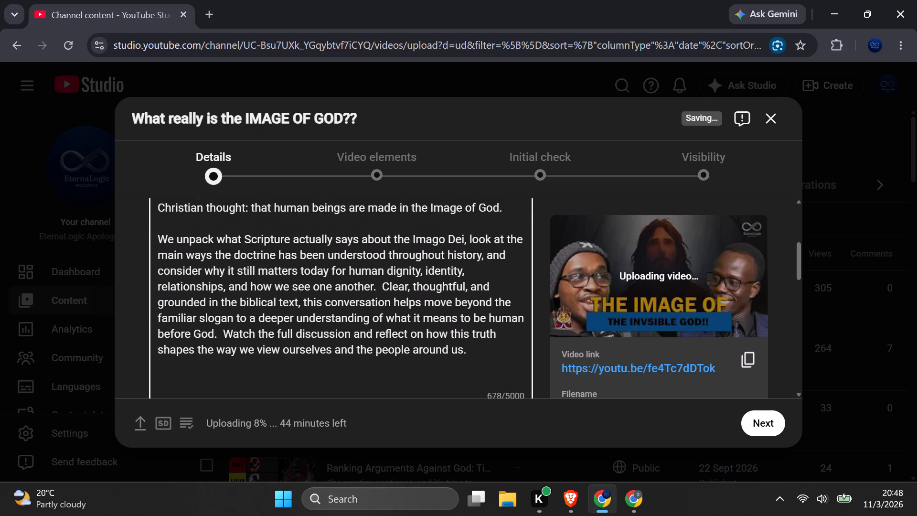
{"action": "left_click", "coordinate": [223, 333]}
{"action": "key", "text": "Return"}
{"action": "key", "text": "Return"}
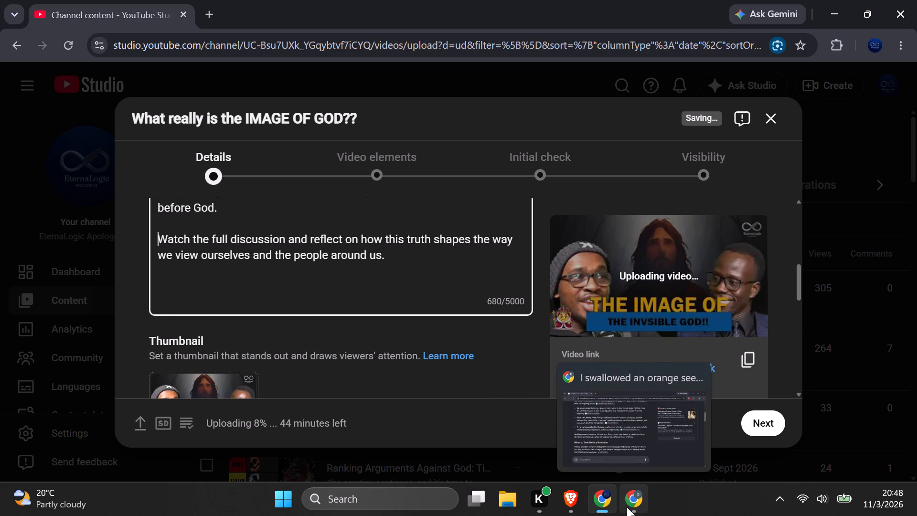
Insert a blank-line break before "Clear, thoughtful", remove that paragraph's leading space, and place the cursor after the description's last sentence.
{"action": "left_click", "coordinate": [573, 505]}
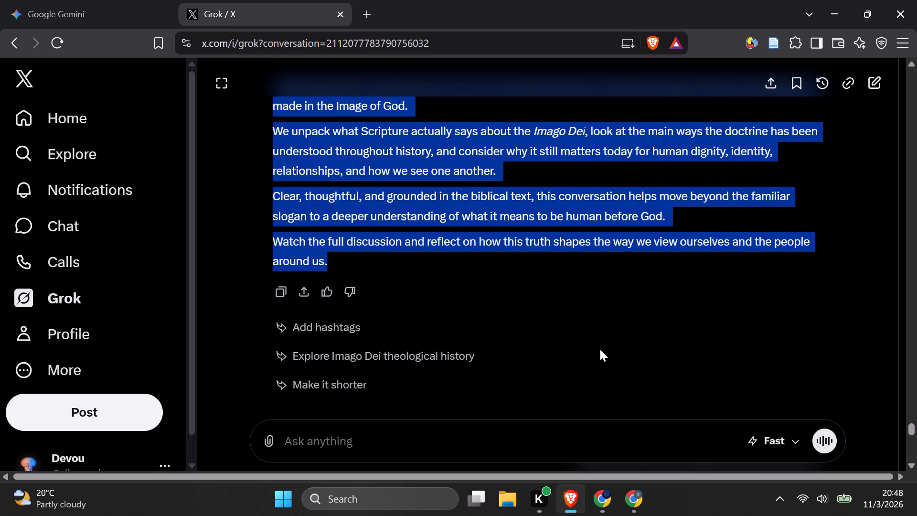
{"action": "left_click", "coordinate": [612, 505]}
{"action": "scroll", "coordinate": [474, 293], "scroll_direction": "up", "scroll_amount": 1}
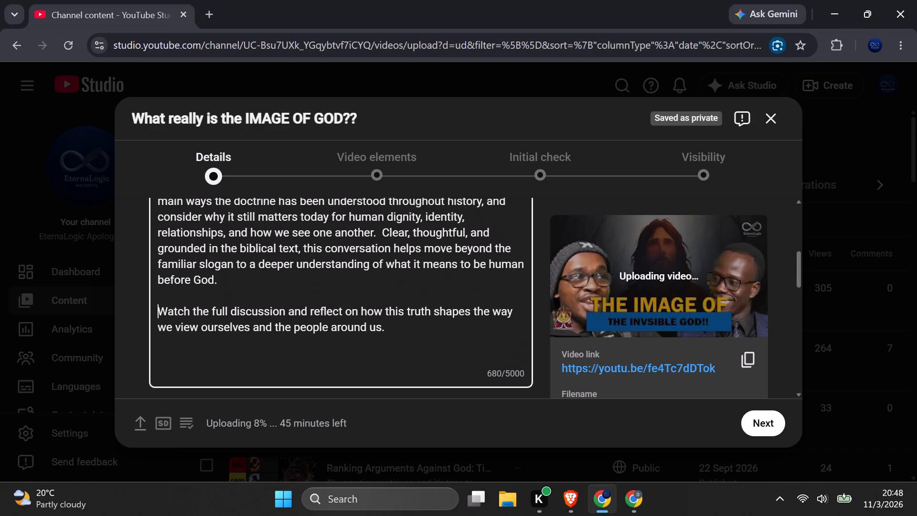
{"action": "scroll", "coordinate": [474, 293], "scroll_direction": "up", "scroll_amount": 1}
{"action": "left_click", "coordinate": [380, 230]}
{"action": "key", "text": "Return"}
{"action": "key", "text": "Return"}
{"action": "scroll", "coordinate": [380, 230], "scroll_direction": "up", "scroll_amount": 1}
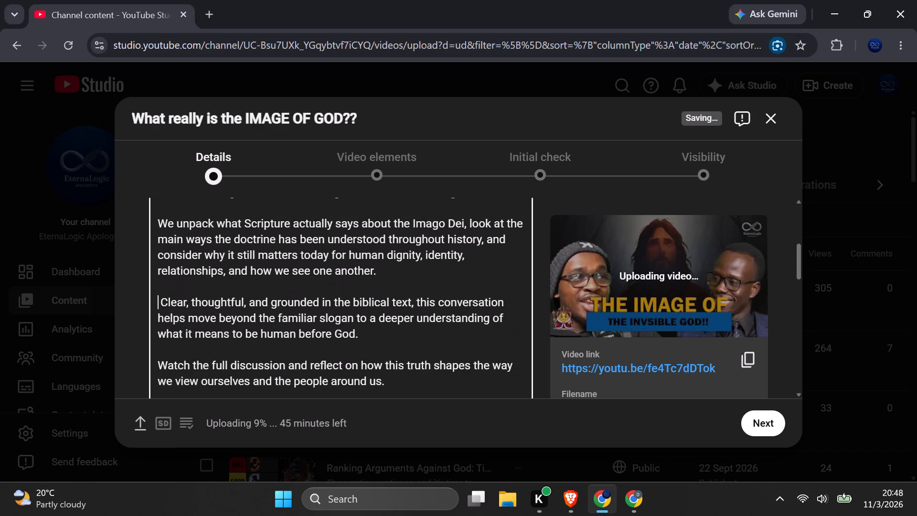
{"action": "key", "text": "Delete"}
{"action": "scroll", "coordinate": [380, 230], "scroll_direction": "up", "scroll_amount": 1}
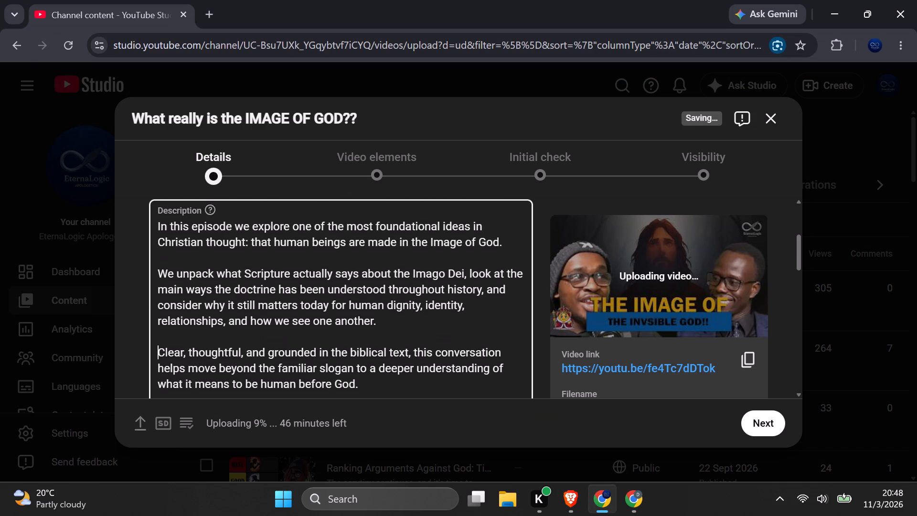
{"action": "scroll", "coordinate": [380, 230], "scroll_direction": "down", "scroll_amount": 3}
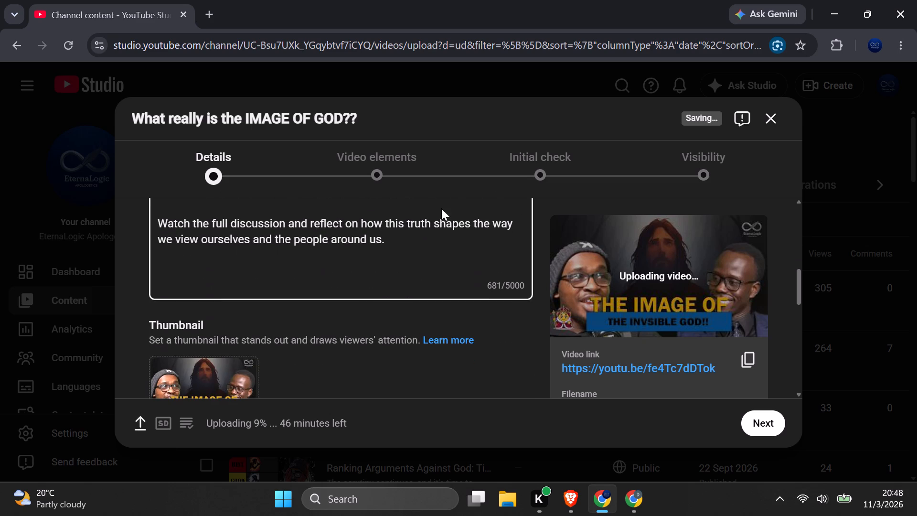
{"action": "left_click", "coordinate": [398, 246]}
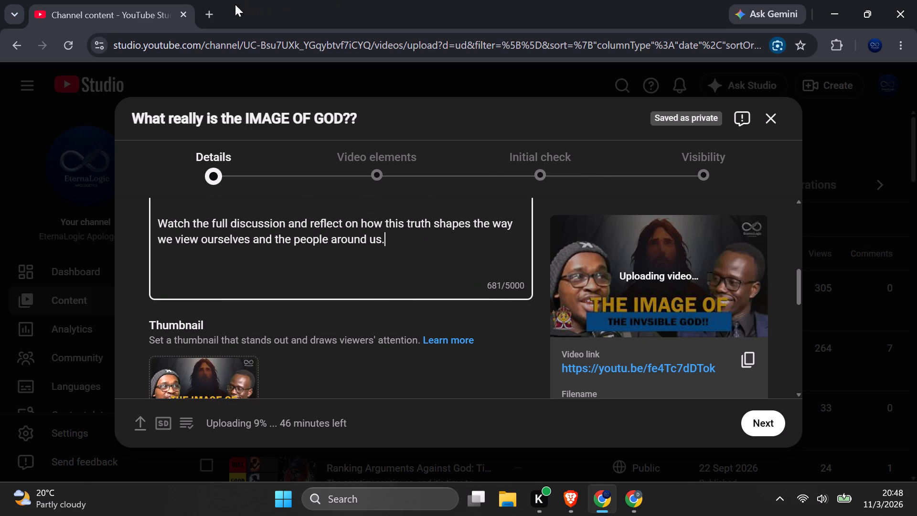
Open the YouTube home page in a new Chrome tab from the Google apps.
{"action": "left_click", "coordinate": [204, 6]}
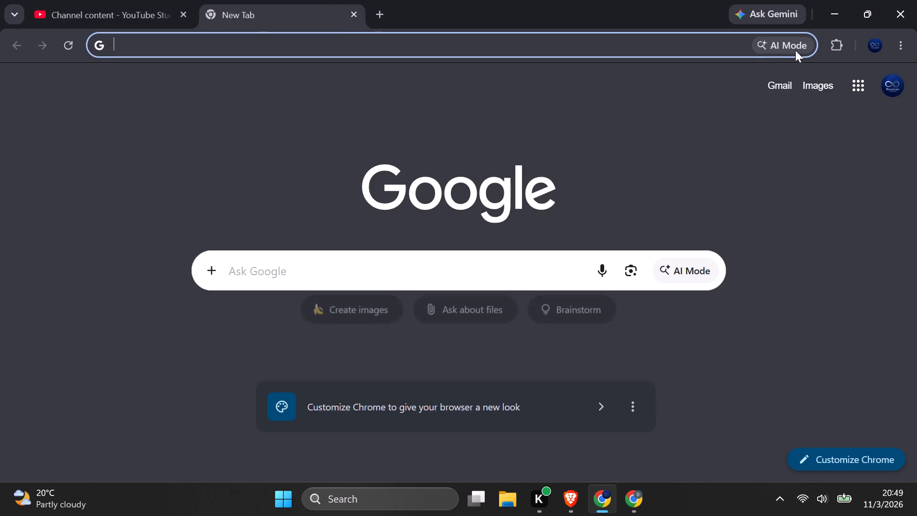
{"action": "left_click", "coordinate": [853, 95]}
{"action": "left_click", "coordinate": [800, 254]}
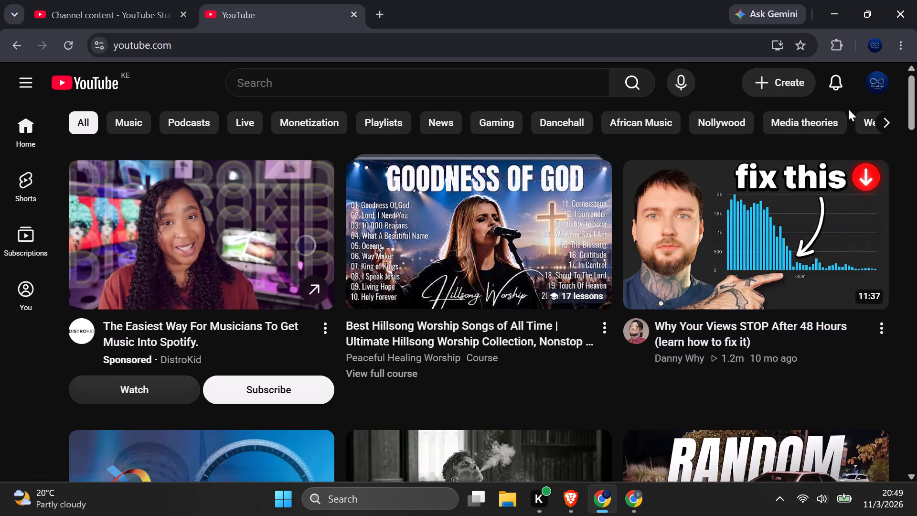
{"action": "left_click", "coordinate": [874, 83]}
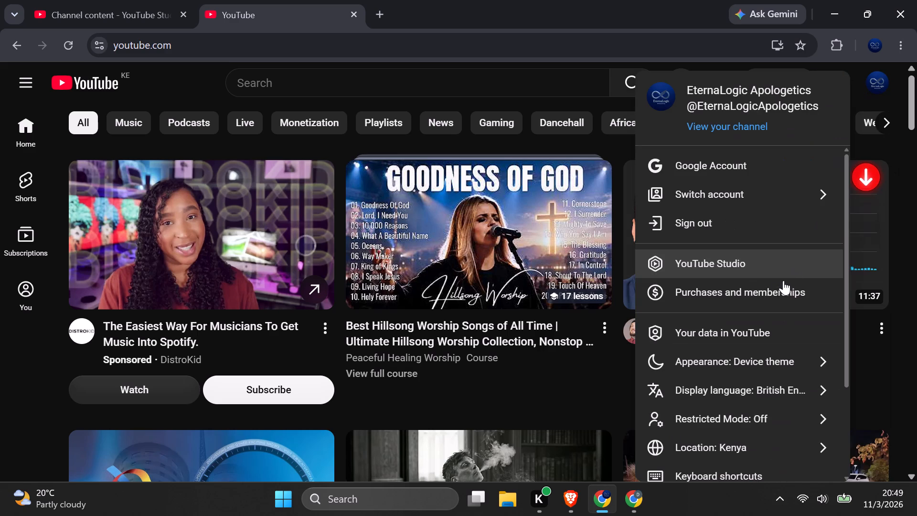
{"action": "left_click", "coordinate": [755, 269]}
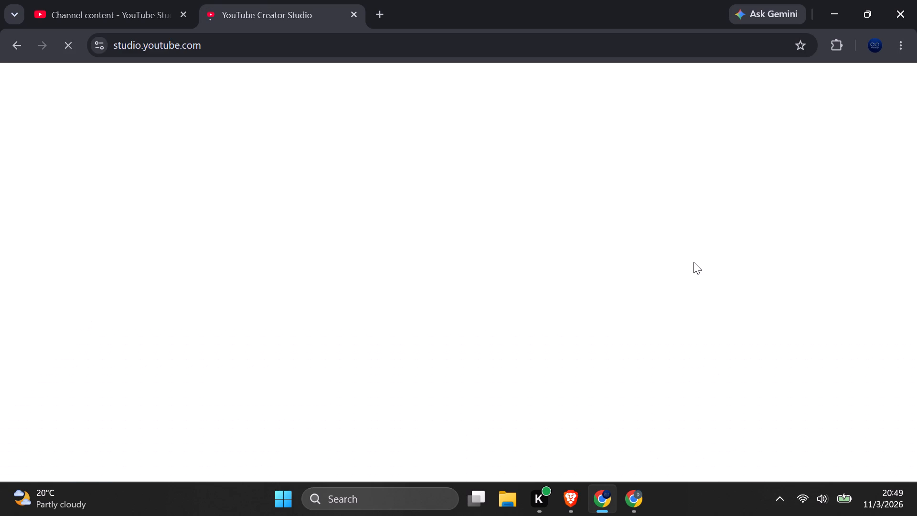
{"action": "left_click", "coordinate": [693, 262]}
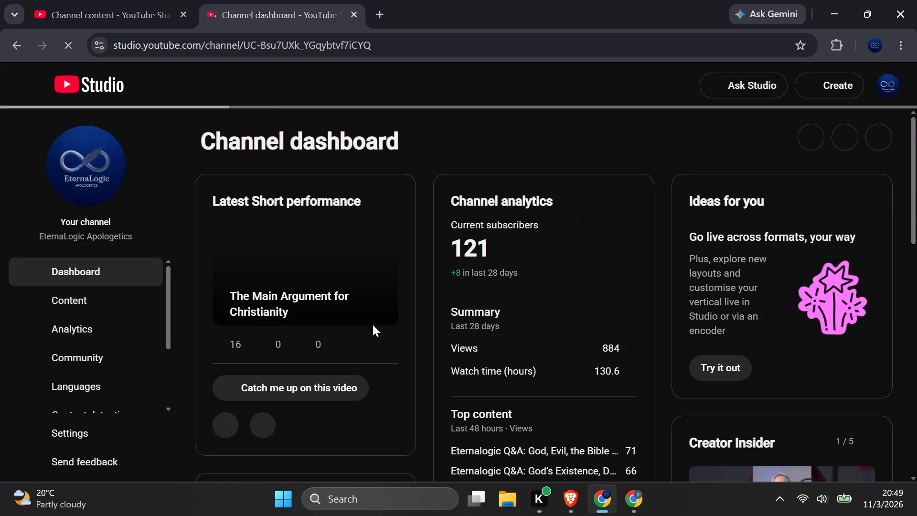
{"action": "left_click", "coordinate": [103, 304]}
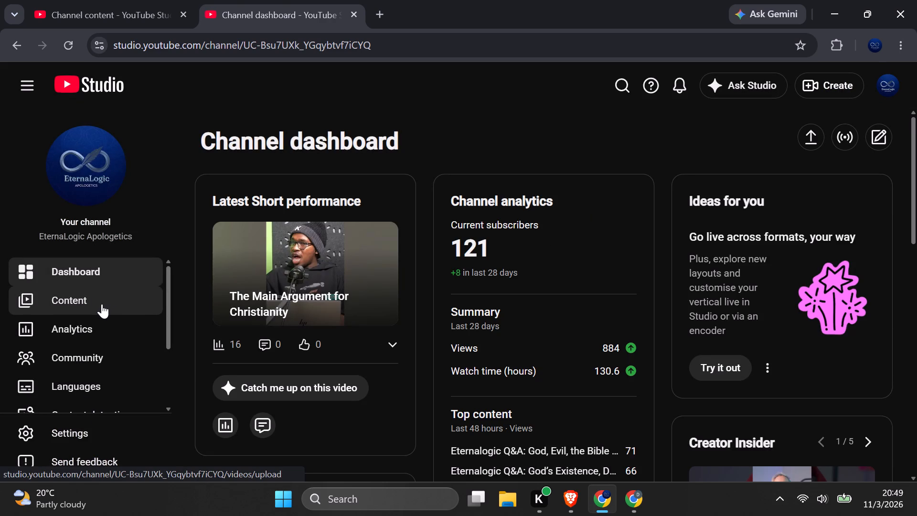
{"action": "left_click", "coordinate": [101, 304]}
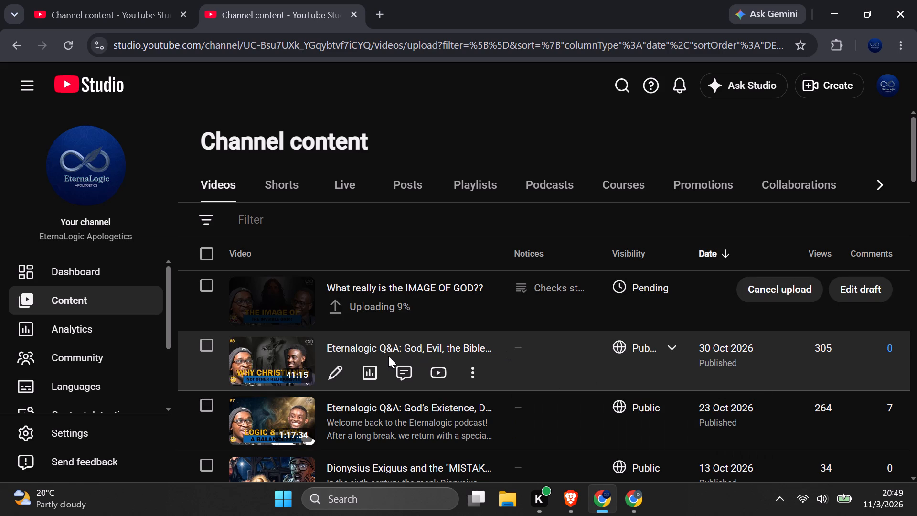
{"action": "left_click", "coordinate": [336, 370]}
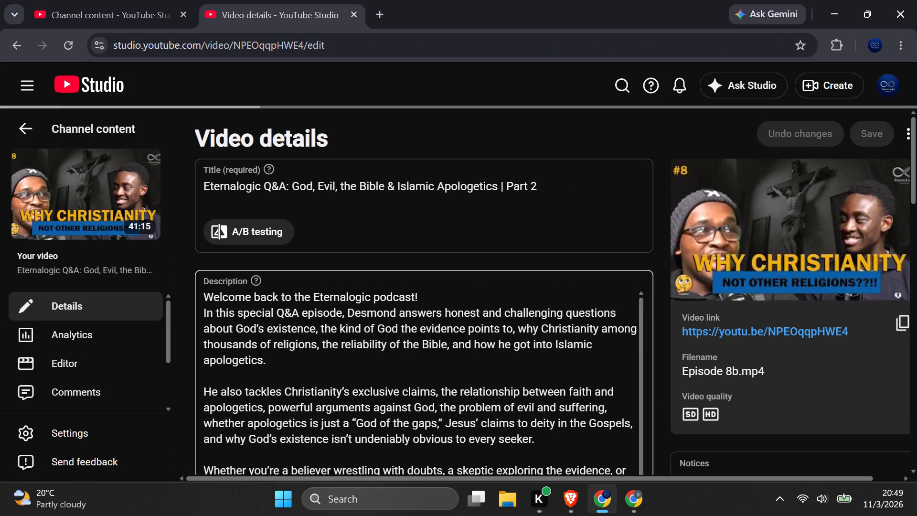
Copy the two lines from "Like, share, and subscribe" to "Drop it in the comments." in the Q&A Part 2 video's description.
{"action": "scroll", "coordinate": [367, 328], "scroll_direction": "down", "scroll_amount": 3}
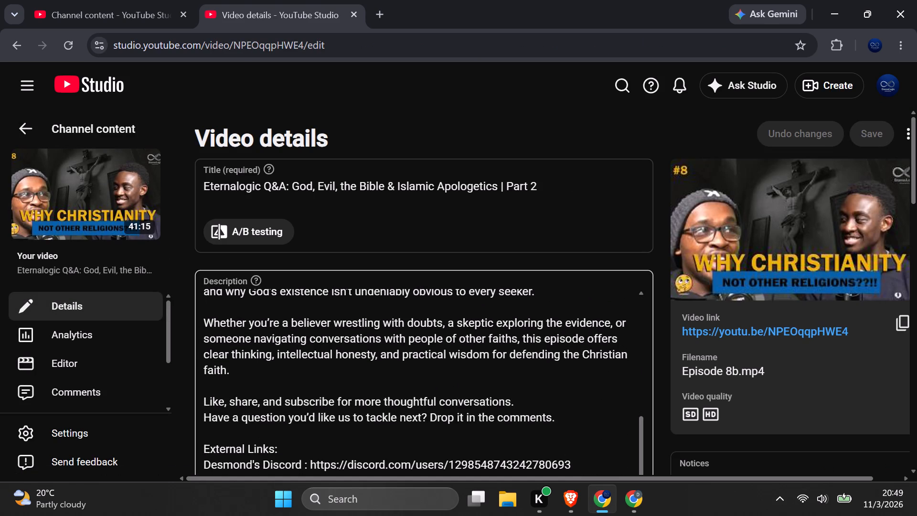
{"action": "scroll", "coordinate": [391, 363], "scroll_direction": "down", "scroll_amount": 1}
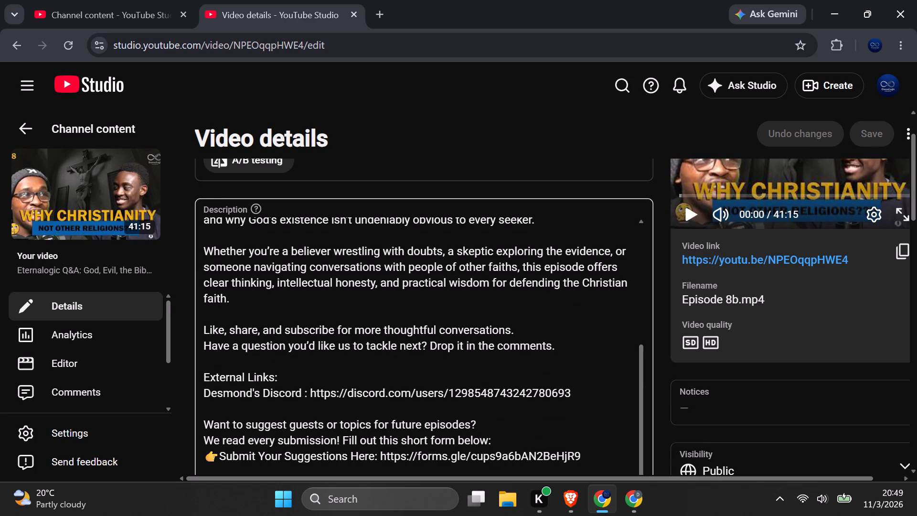
{"action": "left_click_drag", "start_coordinate": [580, 336], "coordinate": [308, 331]}
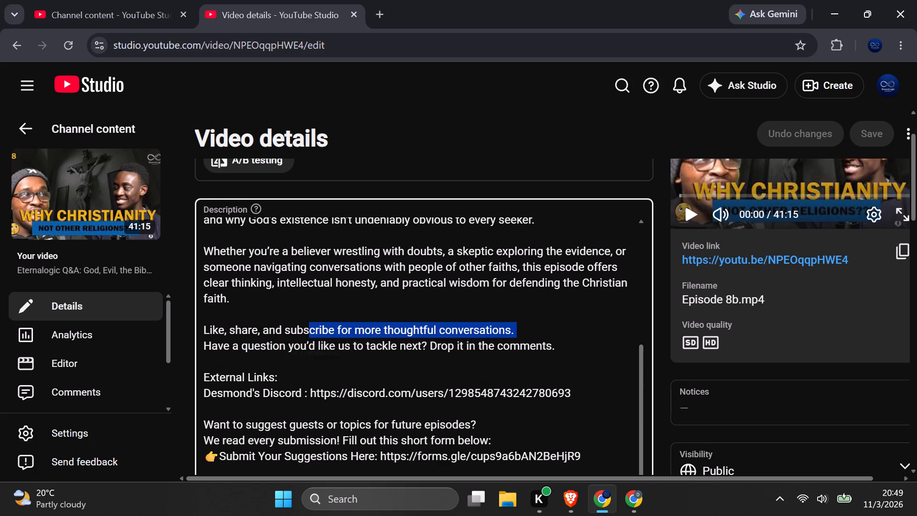
{"action": "left_click", "coordinate": [578, 349]}
{"action": "left_click_drag", "start_coordinate": [576, 349], "coordinate": [192, 326]}
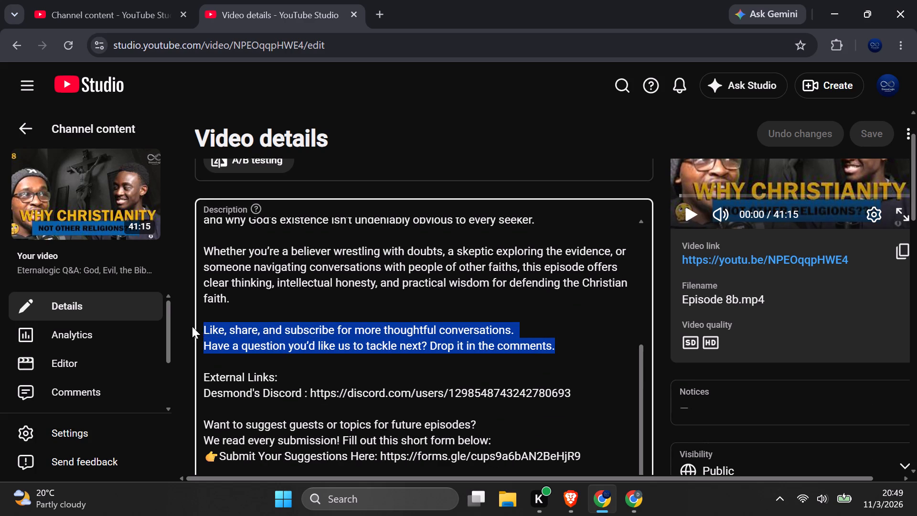
{"action": "left_click_drag", "start_coordinate": [192, 326], "coordinate": [208, 330]}
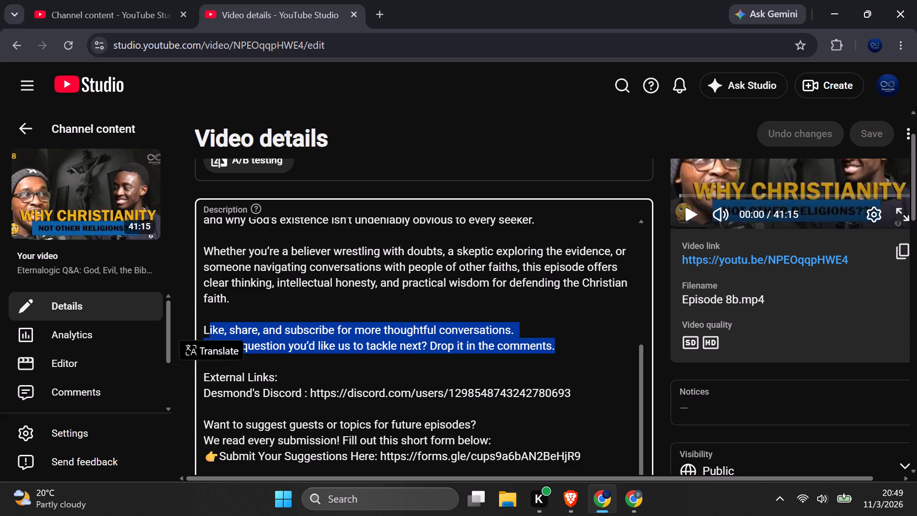
{"action": "left_click", "coordinate": [572, 345]}
{"action": "left_click_drag", "start_coordinate": [556, 353], "coordinate": [553, 350]}
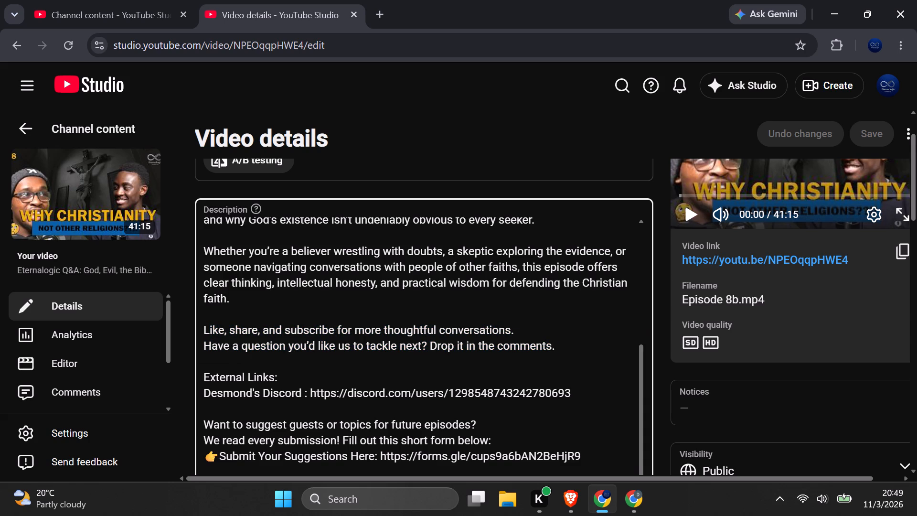
{"action": "left_click_drag", "start_coordinate": [553, 350], "coordinate": [200, 335]}
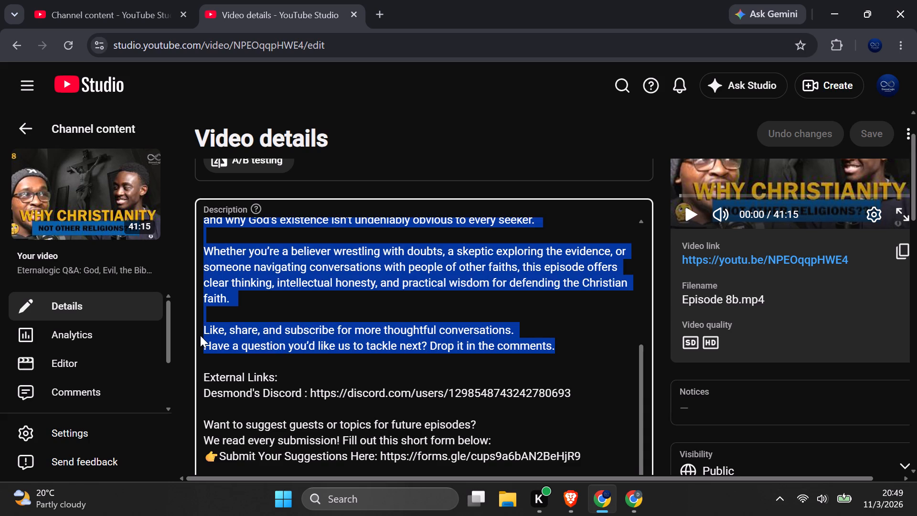
{"action": "left_click_drag", "start_coordinate": [200, 335], "coordinate": [200, 335]}
{"action": "left_click_drag", "start_coordinate": [200, 335], "coordinate": [205, 331]}
{"action": "key", "text": "ctrl+c"}
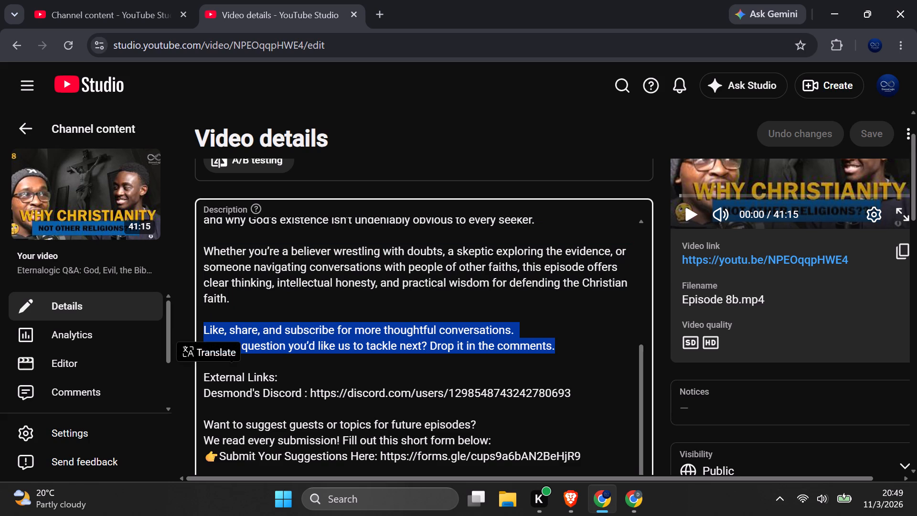
Paste the copied call to action as a new paragraph at the end of the Image of God video's description.
{"action": "left_click", "coordinate": [114, 0]}
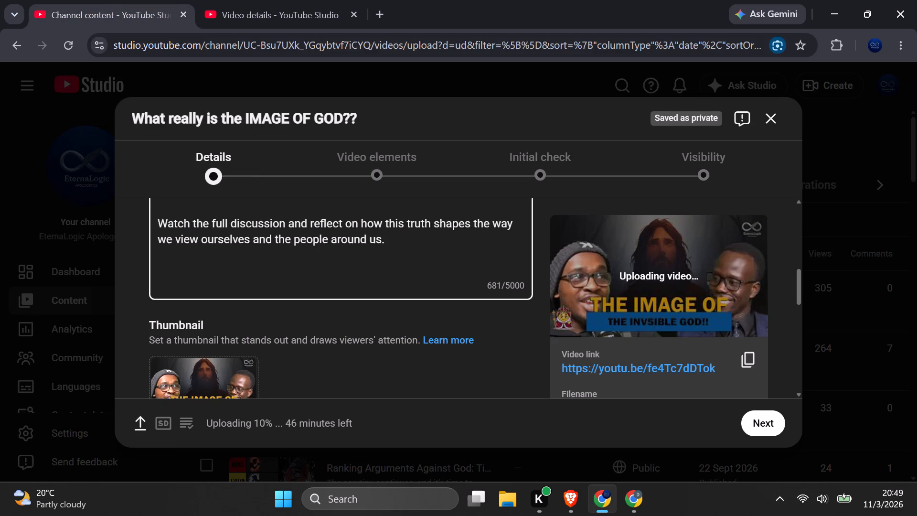
{"action": "left_click", "coordinate": [400, 248]}
{"action": "key", "text": "Return"}
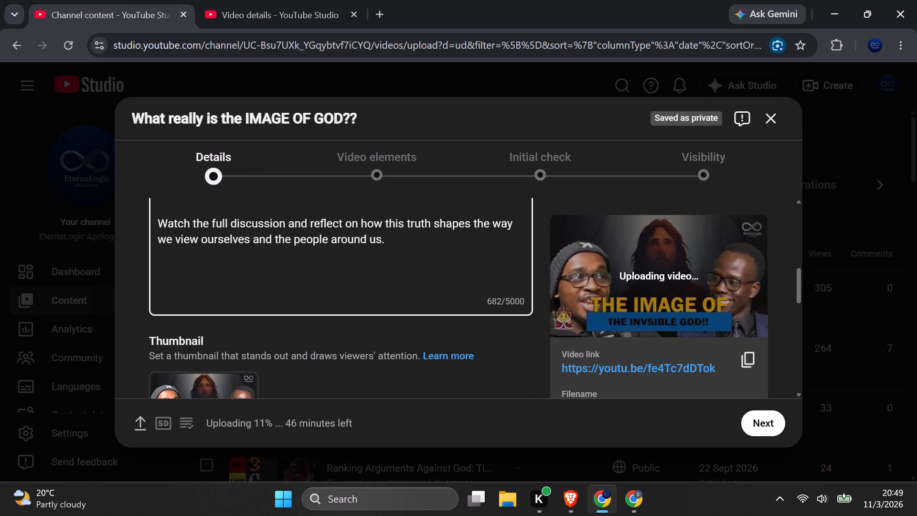
{"action": "key", "text": "ctrl+v"}
Copy the Q&A Part 2 description's closing block, from "External Links:" through the "By giving" link.
{"action": "left_click", "coordinate": [290, 0]}
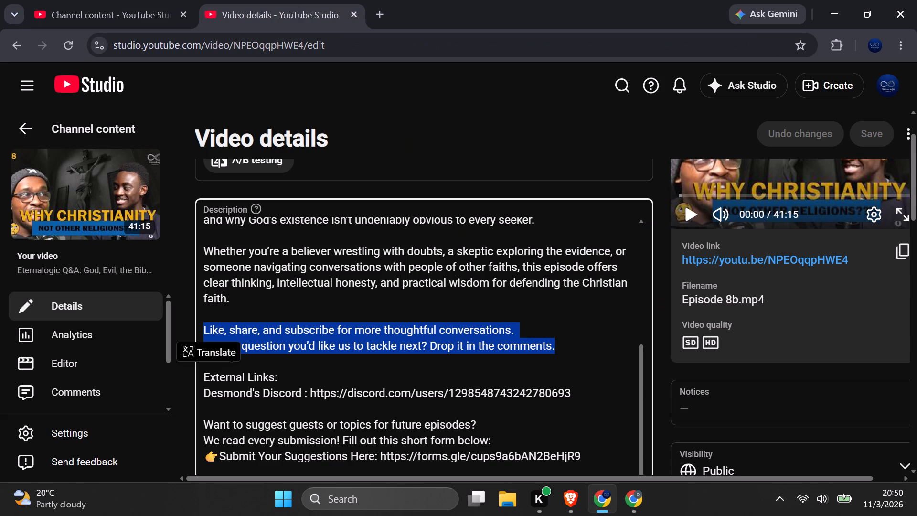
{"action": "scroll", "coordinate": [589, 418], "scroll_direction": "down", "scroll_amount": 1}
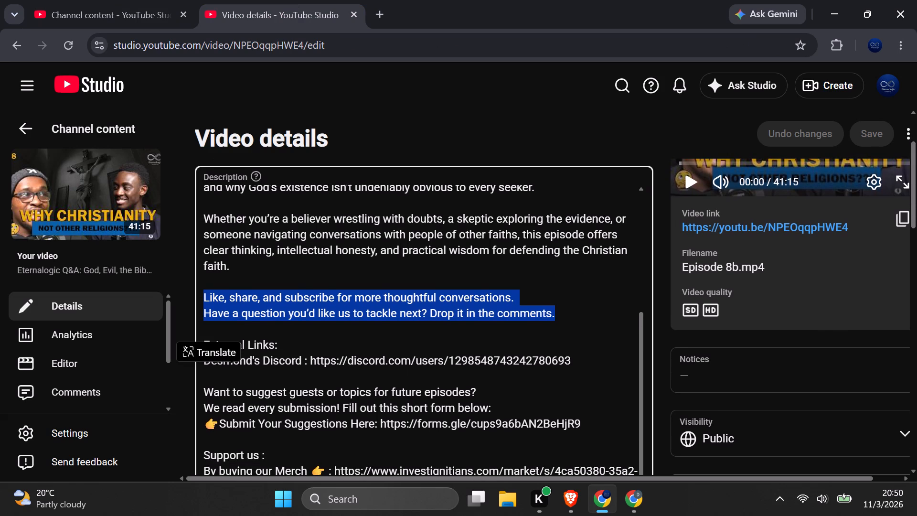
{"action": "scroll", "coordinate": [600, 428], "scroll_direction": "down", "scroll_amount": 1}
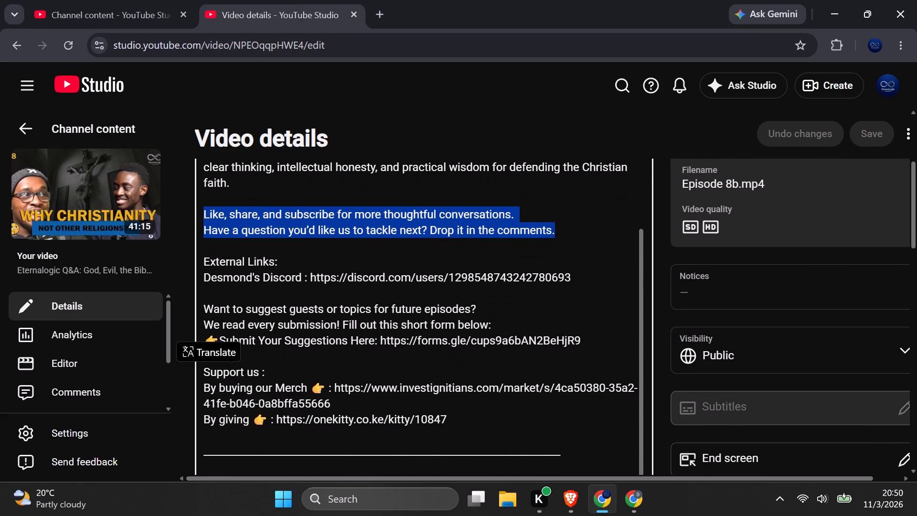
{"action": "left_click_drag", "start_coordinate": [432, 415], "coordinate": [290, 365]}
{"action": "left_click", "coordinate": [477, 430]}
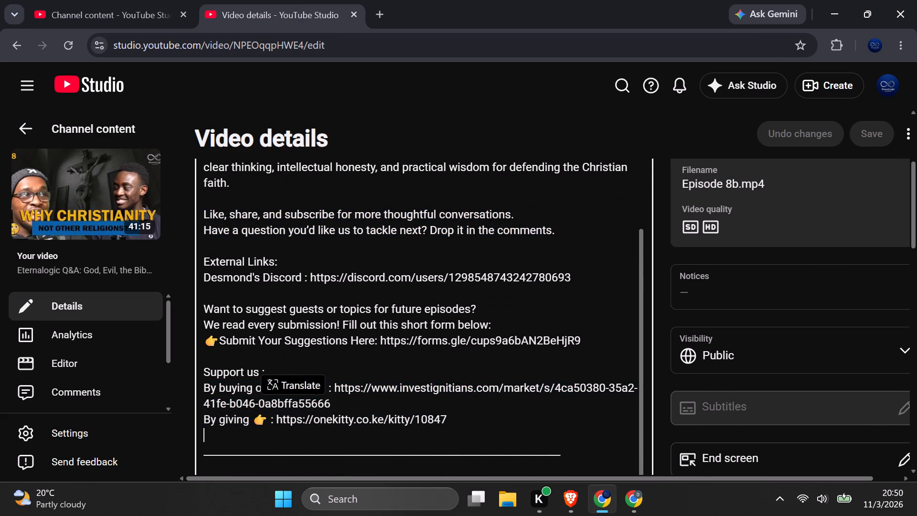
{"action": "left_click_drag", "start_coordinate": [461, 423], "coordinate": [203, 266]}
{"action": "key", "text": "ctrl+c"}
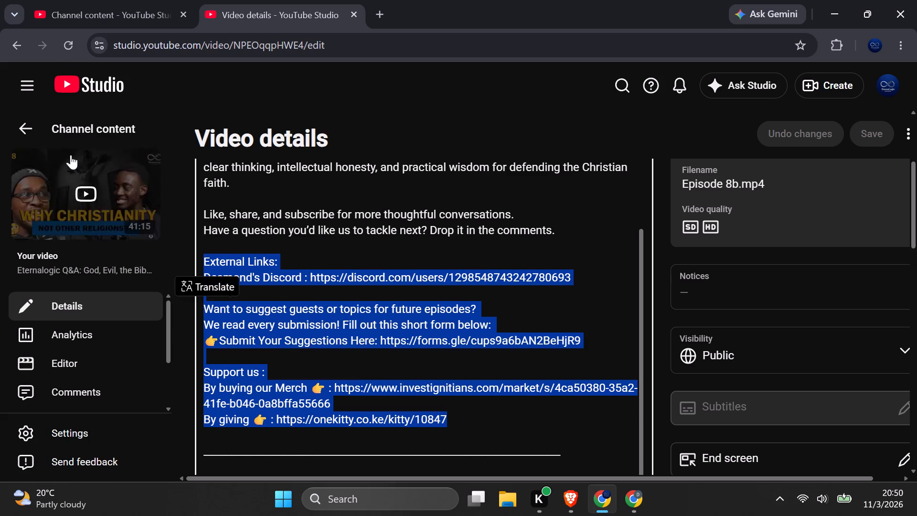
Add a blank line after the Image of God description's call to action, paste the copied links block, and review it.
{"action": "left_click", "coordinate": [99, 13]}
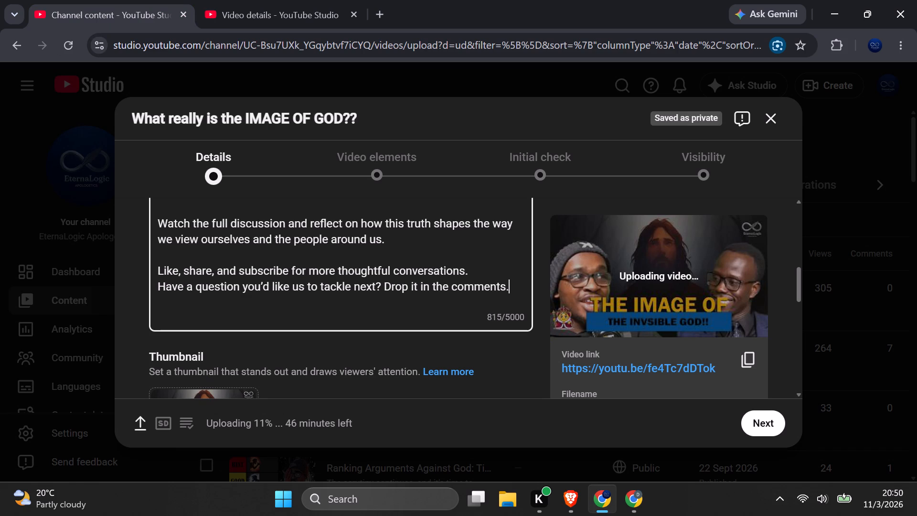
{"action": "key", "text": "Return"}
{"action": "key", "text": "Return"}
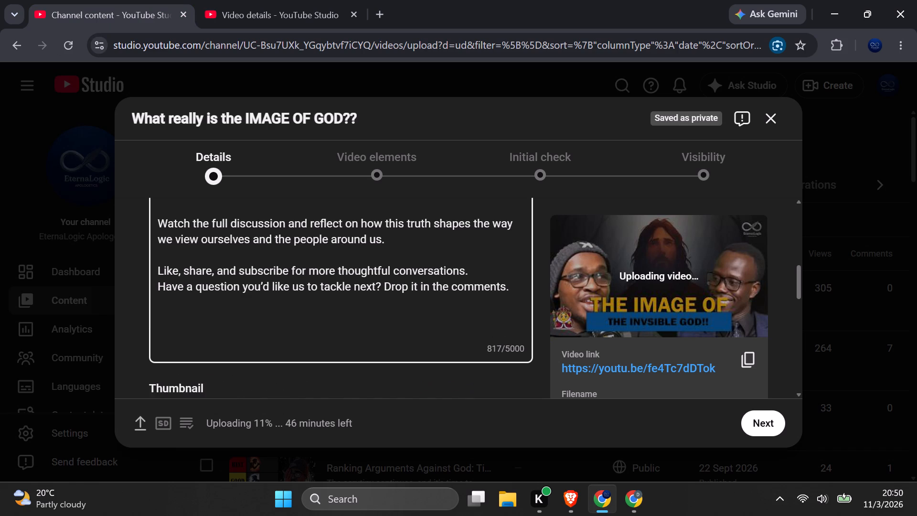
{"action": "key", "text": "ctrl+v"}
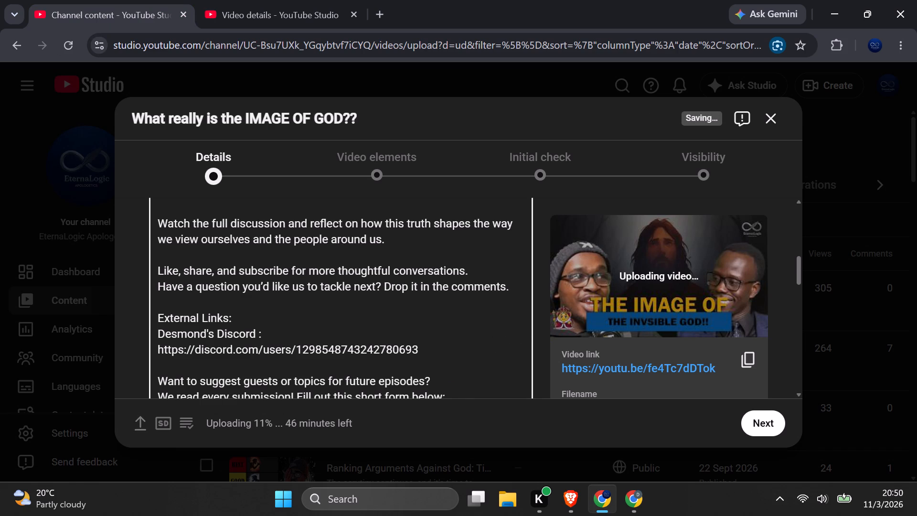
{"action": "scroll", "coordinate": [387, 337], "scroll_direction": "down", "scroll_amount": 1}
{"action": "scroll", "coordinate": [483, 302], "scroll_direction": "down", "scroll_amount": 1}
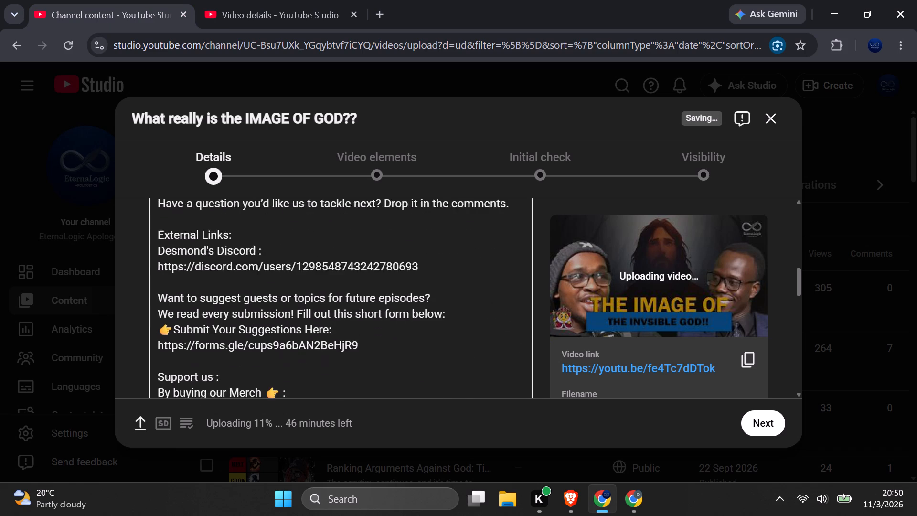
{"action": "scroll", "coordinate": [483, 302], "scroll_direction": "down", "scroll_amount": 2}
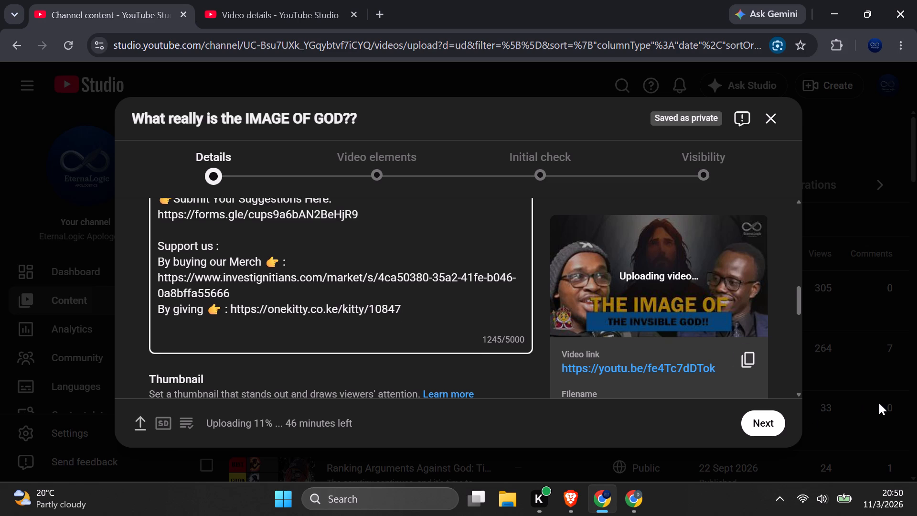
In the other Chrome profile, search Google for "millard erickson christian theology 3rd edition pdf" and browse the image and book results.
{"action": "left_click", "coordinate": [642, 501]}
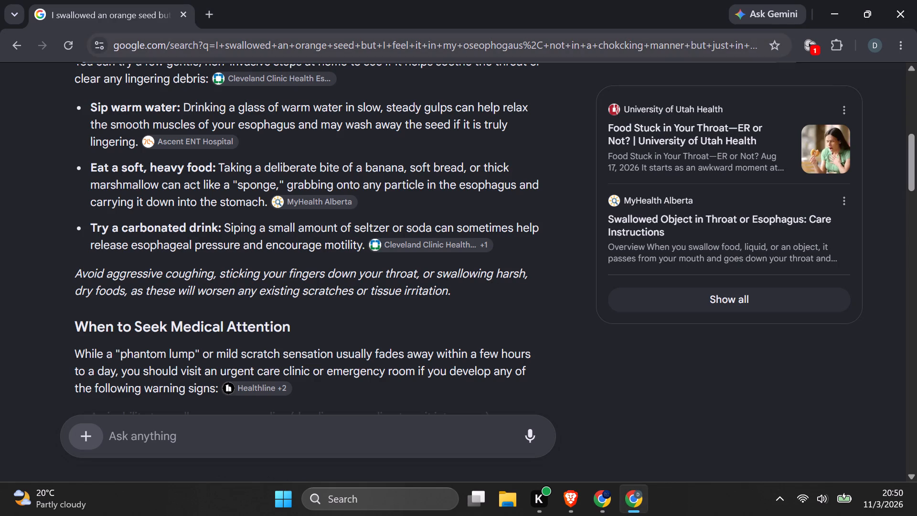
{"action": "left_click", "coordinate": [209, 11]}
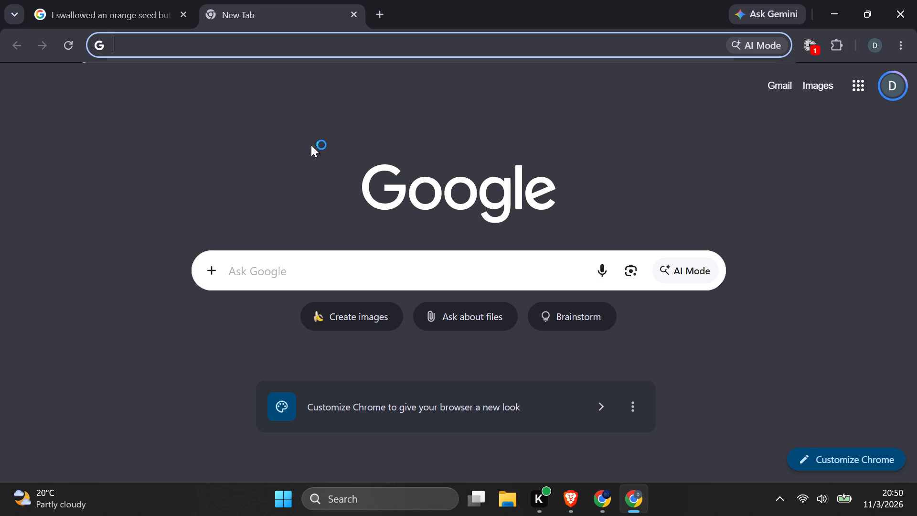
{"action": "left_click", "coordinate": [271, 278]}
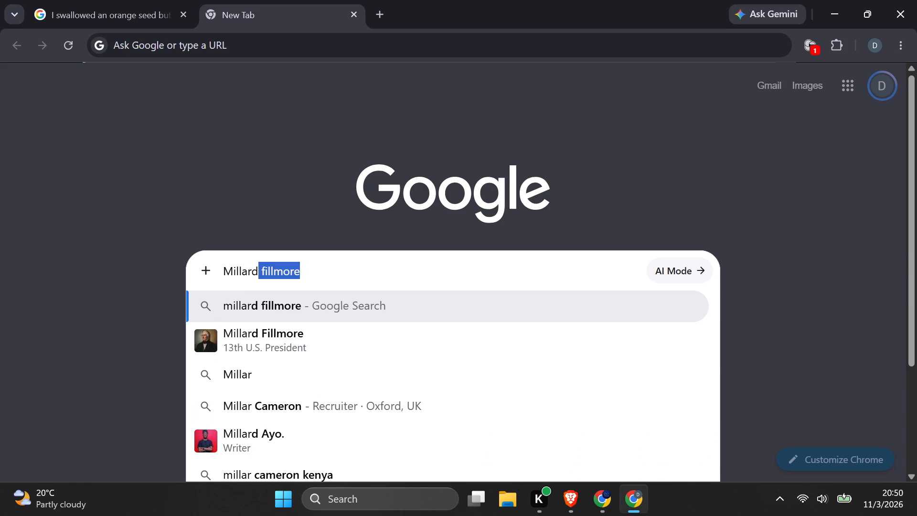
{"action": "key", "text": "space"}
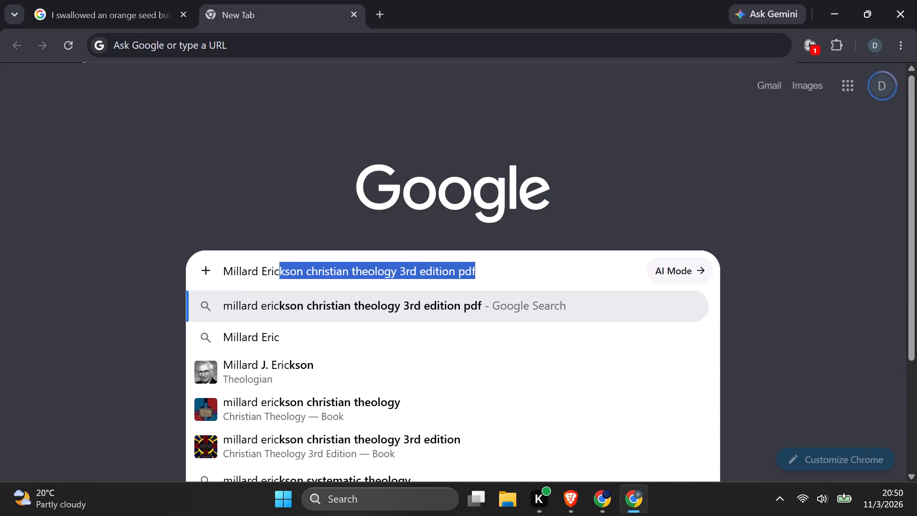
{"action": "key", "text": "Return"}
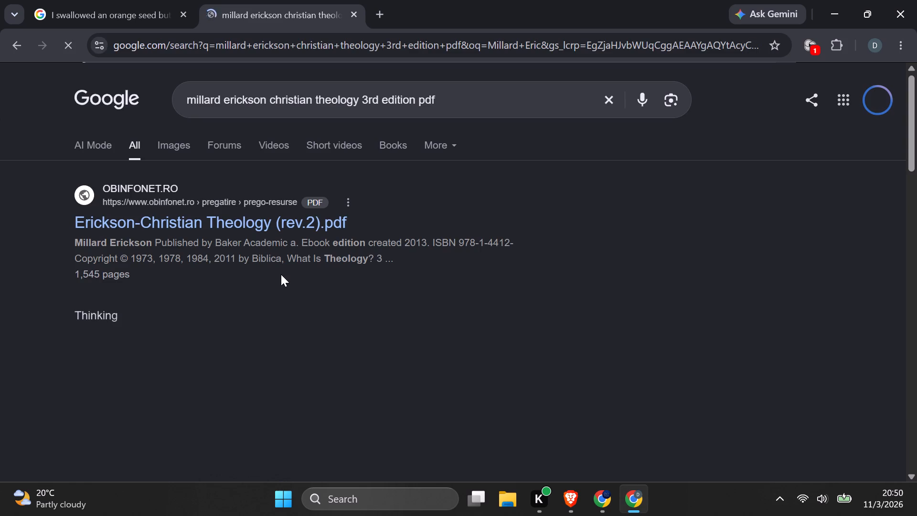
{"action": "scroll", "coordinate": [190, 242], "scroll_direction": "down", "scroll_amount": 1}
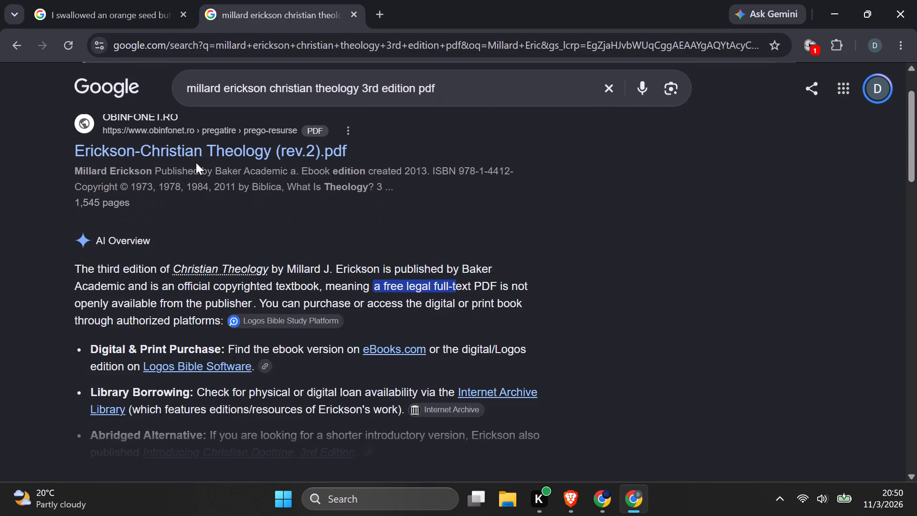
{"action": "scroll", "coordinate": [195, 163], "scroll_direction": "up", "scroll_amount": 2}
{"action": "left_click", "coordinate": [175, 144]}
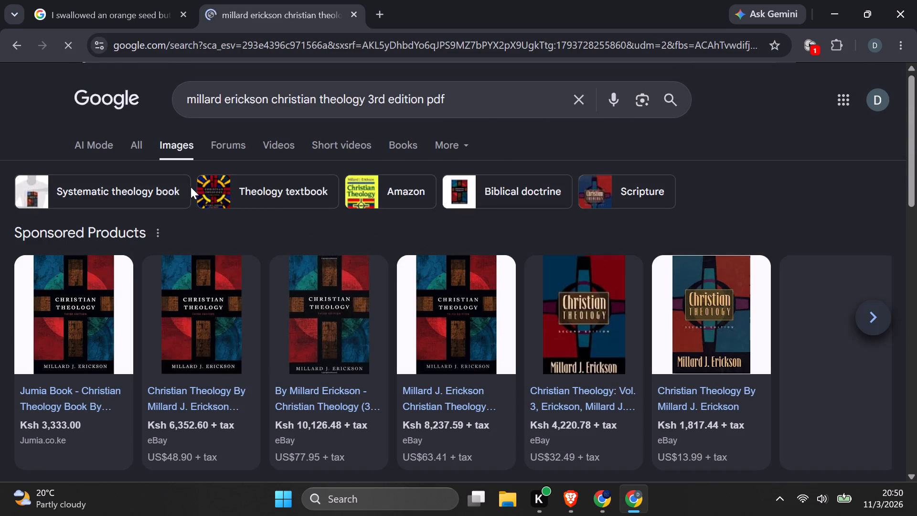
{"action": "left_click", "coordinate": [405, 146]}
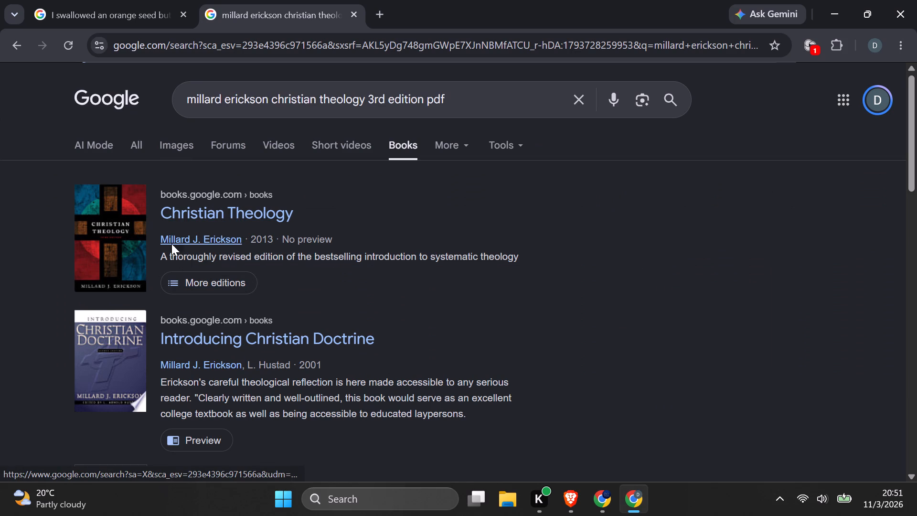
Open Millard J. Erickson's 2013 Christian Theology in Google Books and examine its edition details, other editions and purchase options.
{"action": "left_click", "coordinate": [195, 215]}
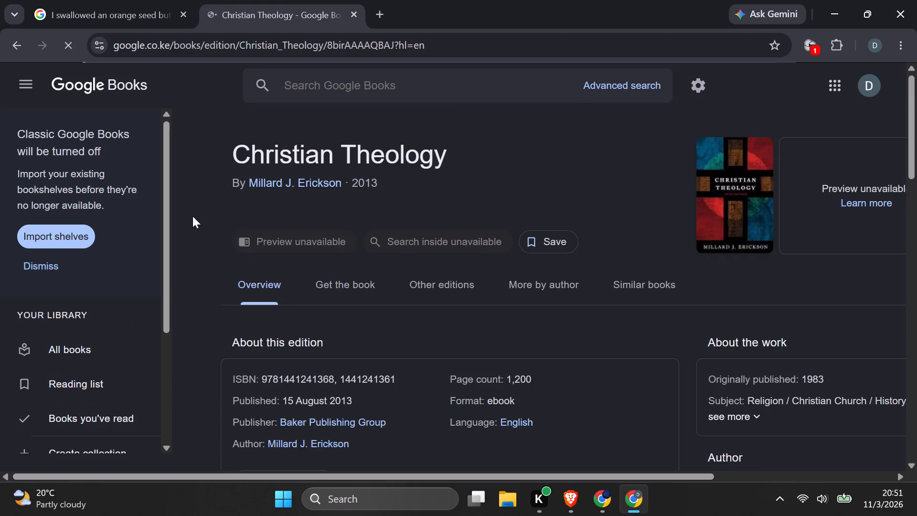
{"action": "scroll", "coordinate": [363, 320], "scroll_direction": "down", "scroll_amount": 2}
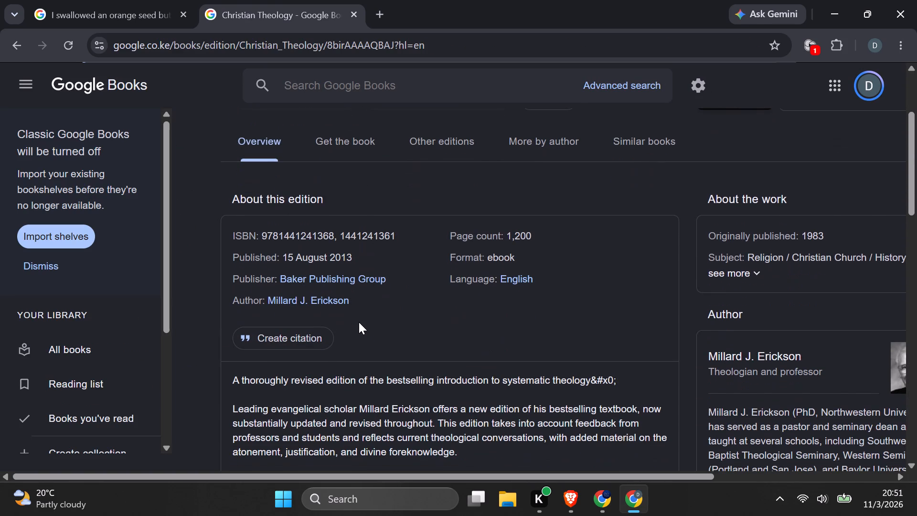
{"action": "scroll", "coordinate": [340, 299], "scroll_direction": "down", "scroll_amount": 2}
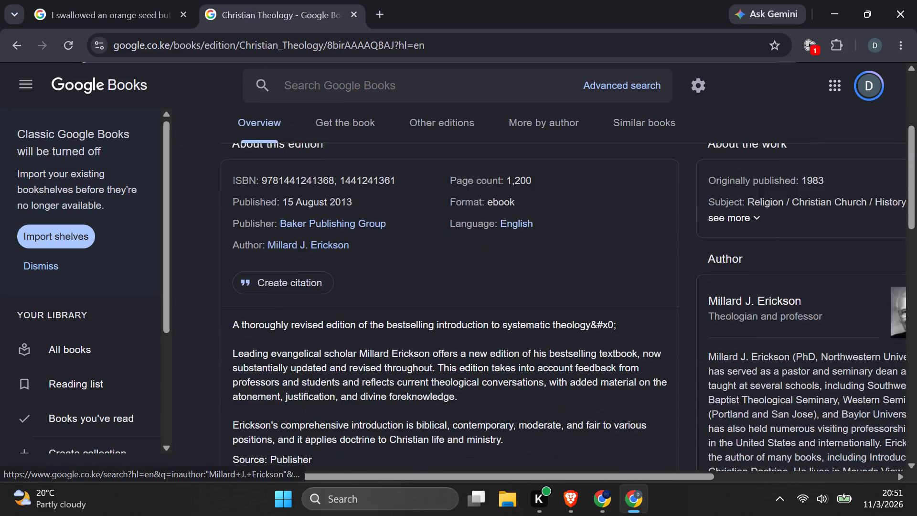
{"action": "scroll", "coordinate": [330, 322], "scroll_direction": "down", "scroll_amount": 2}
{"action": "scroll", "coordinate": [342, 320], "scroll_direction": "up", "scroll_amount": 8}
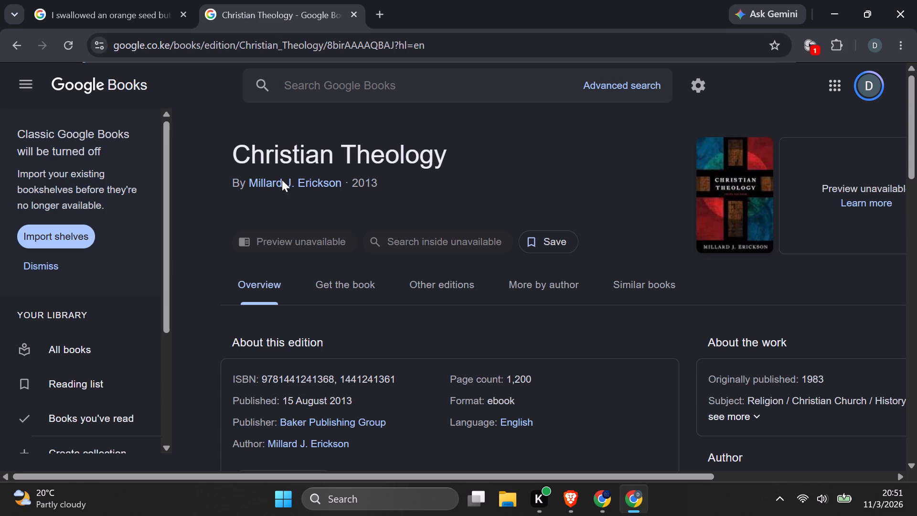
{"action": "scroll", "coordinate": [294, 211], "scroll_direction": "down", "scroll_amount": 2}
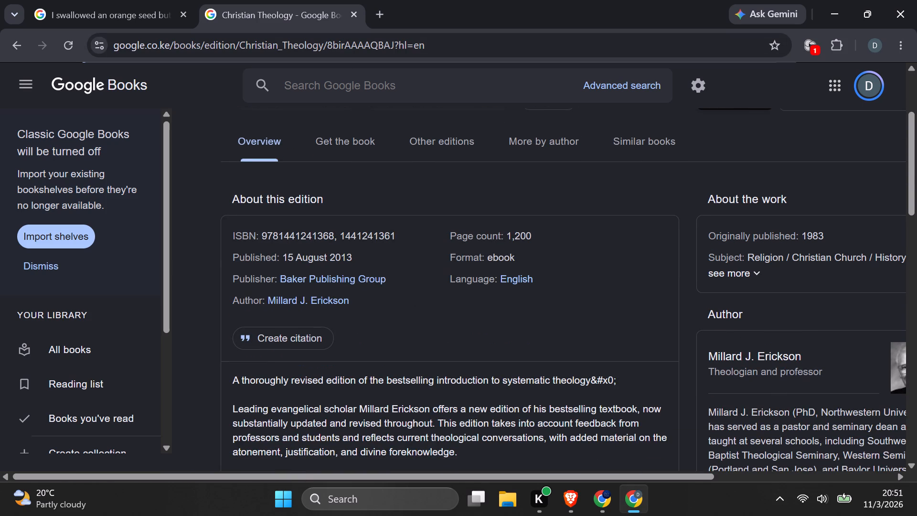
{"action": "scroll", "coordinate": [541, 247], "scroll_direction": "down", "scroll_amount": 1}
{"action": "scroll", "coordinate": [482, 300], "scroll_direction": "down", "scroll_amount": 3}
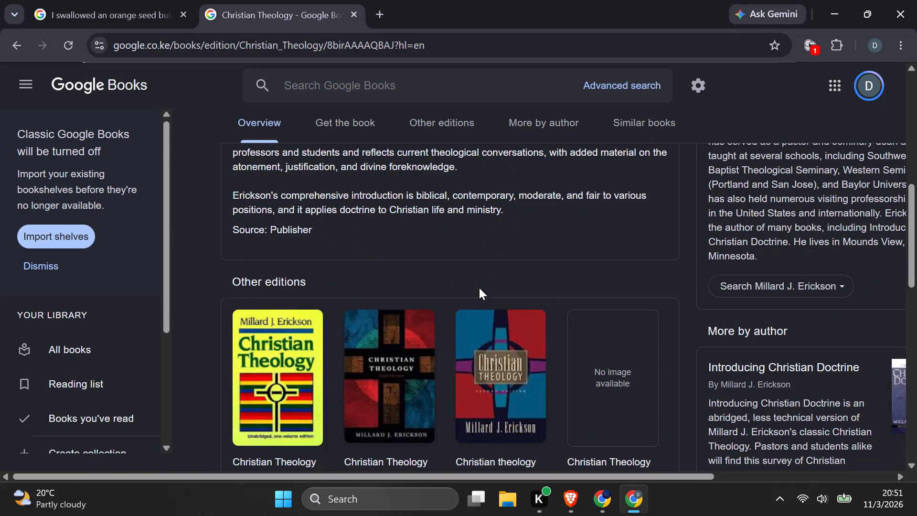
{"action": "scroll", "coordinate": [480, 288], "scroll_direction": "down", "scroll_amount": 6}
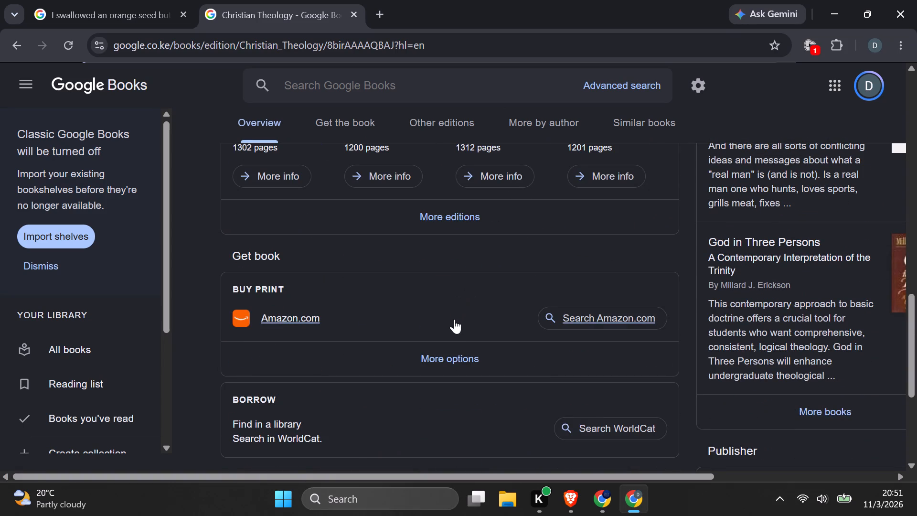
{"action": "scroll", "coordinate": [331, 354], "scroll_direction": "down", "scroll_amount": 4}
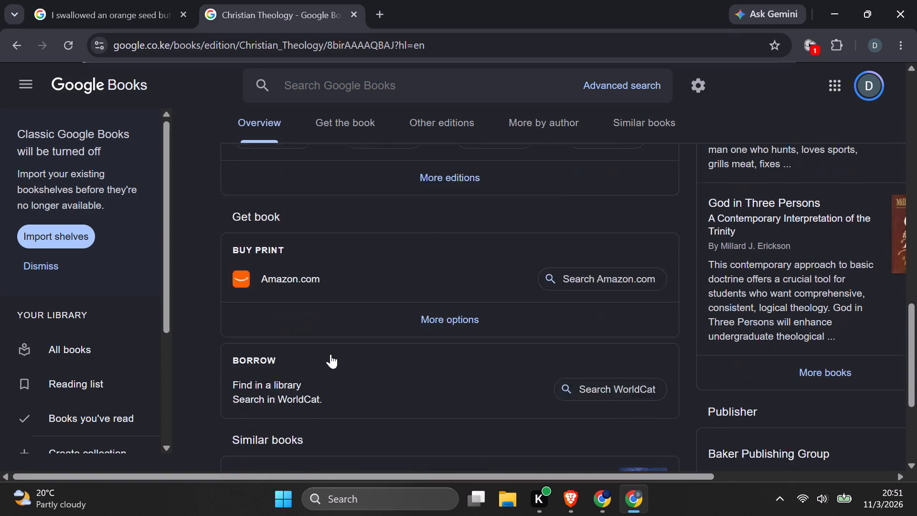
{"action": "scroll", "coordinate": [332, 327], "scroll_direction": "up", "scroll_amount": 2}
{"action": "scroll", "coordinate": [334, 322], "scroll_direction": "down", "scroll_amount": 3}
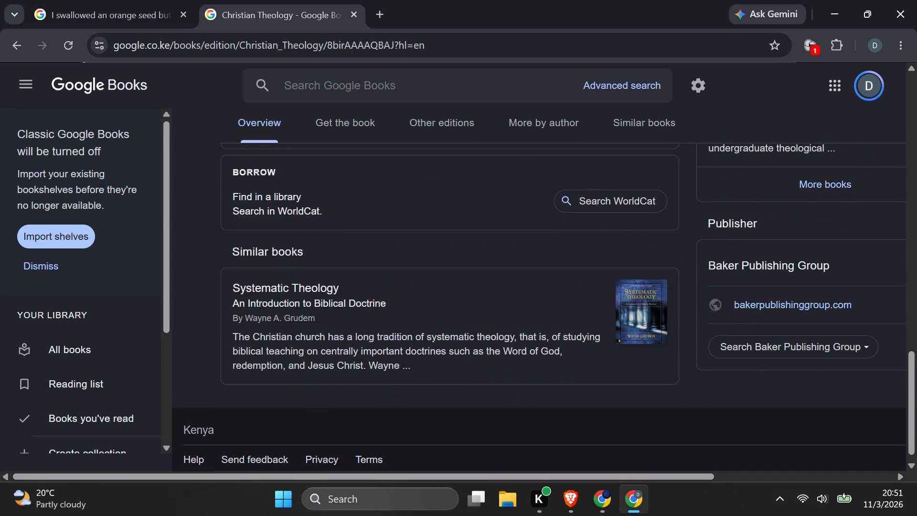
{"action": "scroll", "coordinate": [505, 308], "scroll_direction": "up", "scroll_amount": 7}
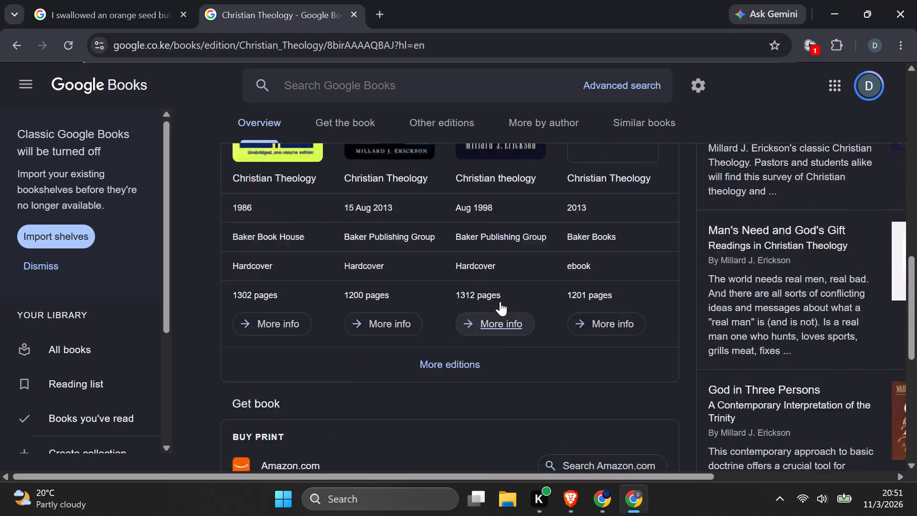
{"action": "scroll", "coordinate": [500, 301], "scroll_direction": "up", "scroll_amount": 4}
{"action": "scroll", "coordinate": [461, 282], "scroll_direction": "up", "scroll_amount": 3}
{"action": "scroll", "coordinate": [392, 262], "scroll_direction": "up", "scroll_amount": 2}
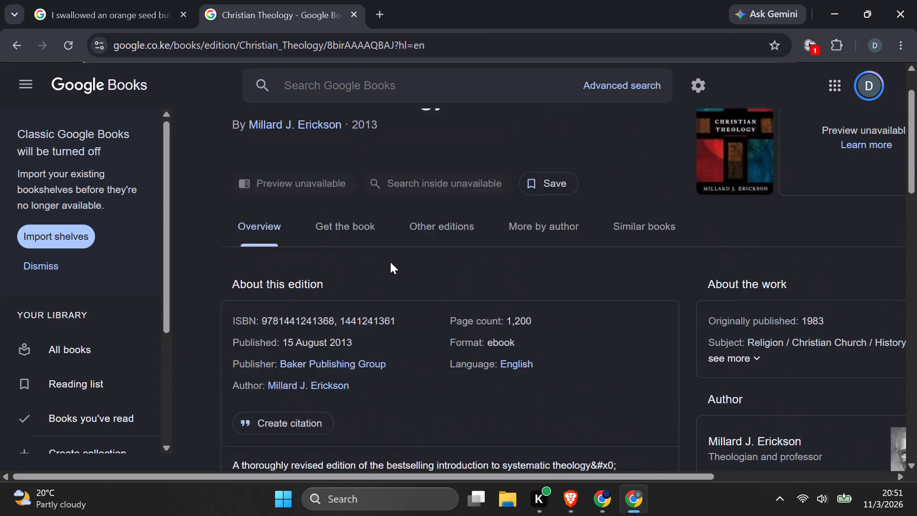
Check the book's buying options, look up its listing on Amazon.com, and return to the Google Books page.
{"action": "left_click", "coordinate": [349, 283]}
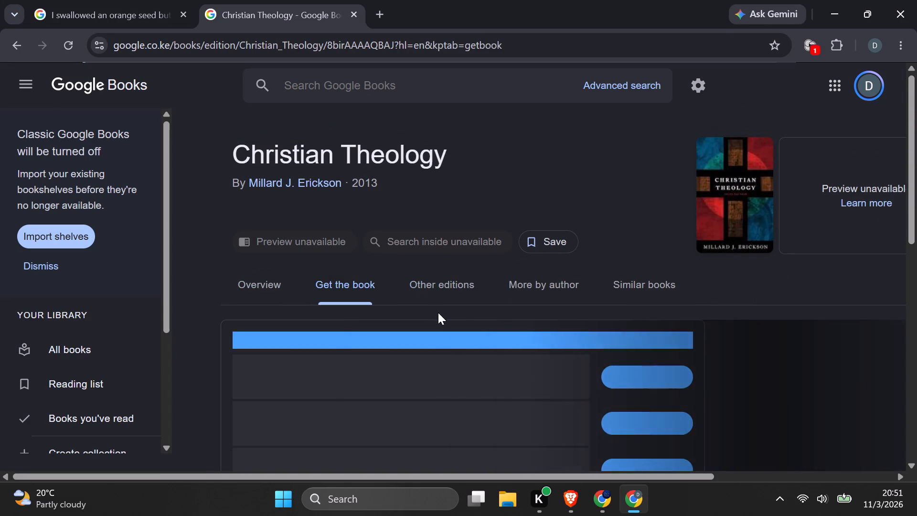
{"action": "scroll", "coordinate": [413, 364], "scroll_direction": "down", "scroll_amount": 1}
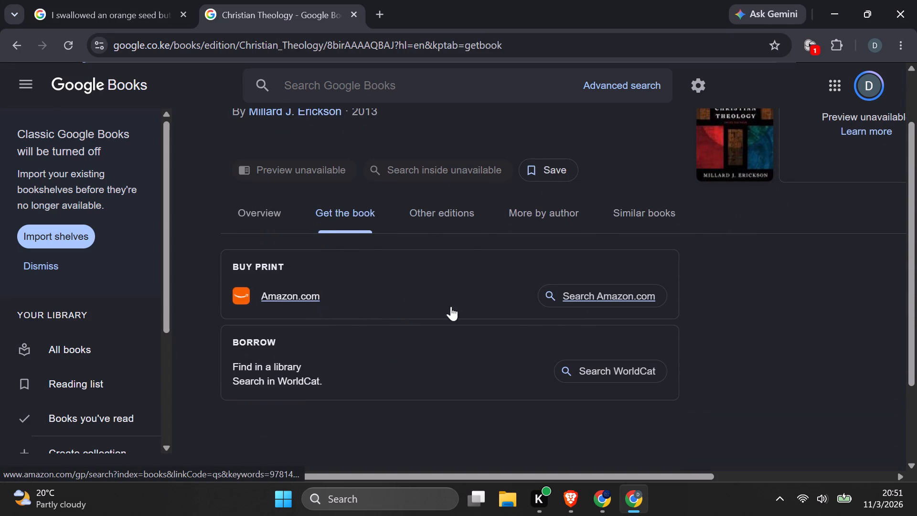
{"action": "left_click", "coordinate": [583, 303]}
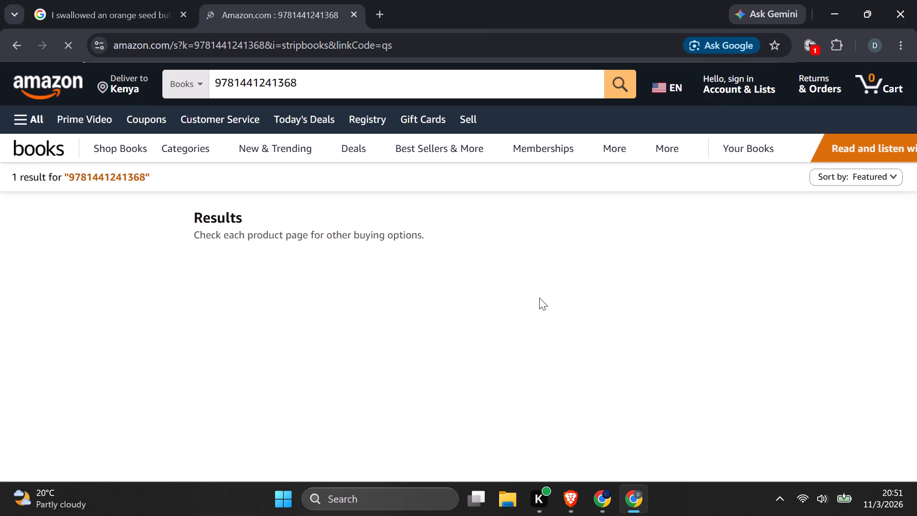
{"action": "scroll", "coordinate": [390, 270], "scroll_direction": "down", "scroll_amount": 2}
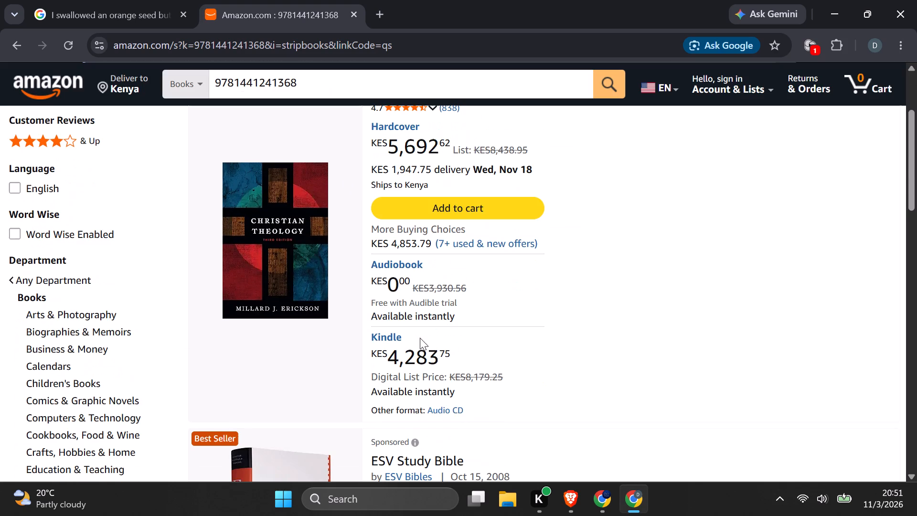
{"action": "scroll", "coordinate": [450, 346], "scroll_direction": "up", "scroll_amount": 3}
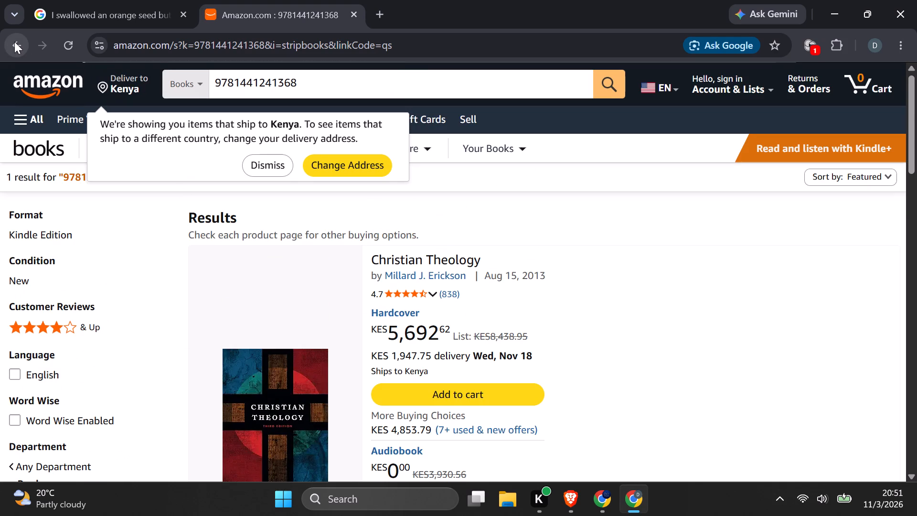
{"action": "left_click", "coordinate": [15, 42]}
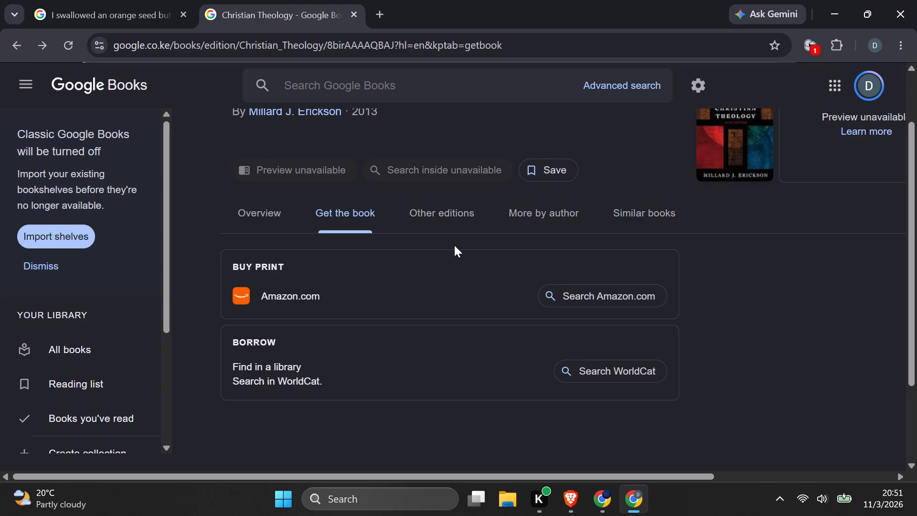
Re-examine the Christian Theology overview, including its publisher description, other editions and similar books, and reopen the options for getting the book.
{"action": "scroll", "coordinate": [455, 246], "scroll_direction": "up", "scroll_amount": 3}
{"action": "scroll", "coordinate": [413, 202], "scroll_direction": "up", "scroll_amount": 3}
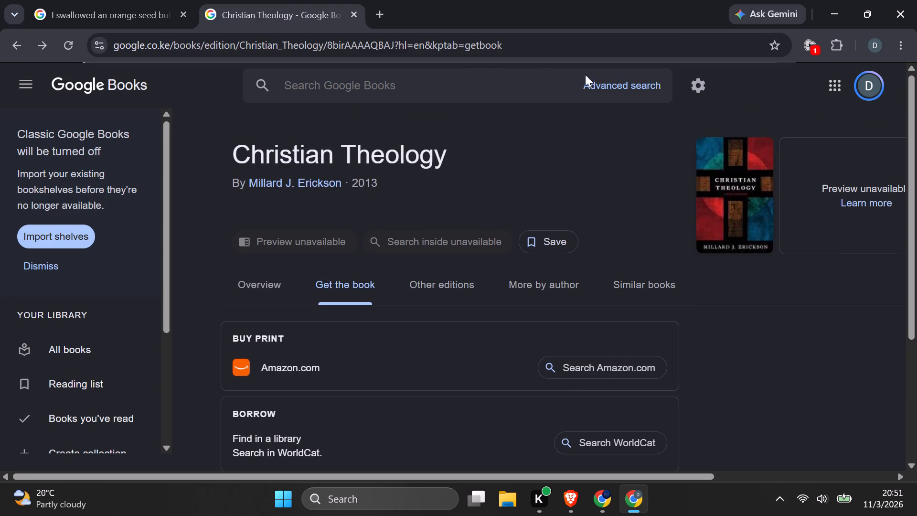
{"action": "scroll", "coordinate": [377, 185], "scroll_direction": "up", "scroll_amount": 2}
{"action": "scroll", "coordinate": [79, 415], "scroll_direction": "down", "scroll_amount": 2}
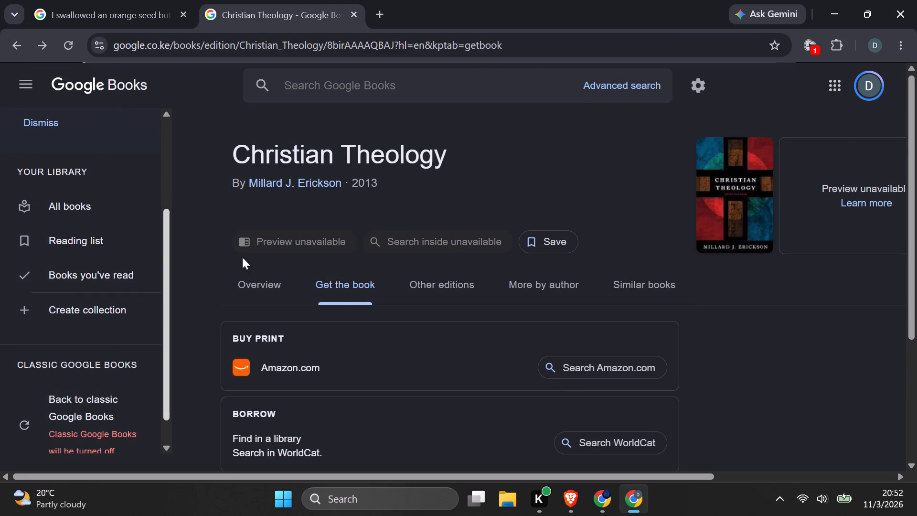
{"action": "left_click", "coordinate": [275, 287]}
{"action": "scroll", "coordinate": [0, 515], "scroll_direction": "down", "scroll_amount": 3}
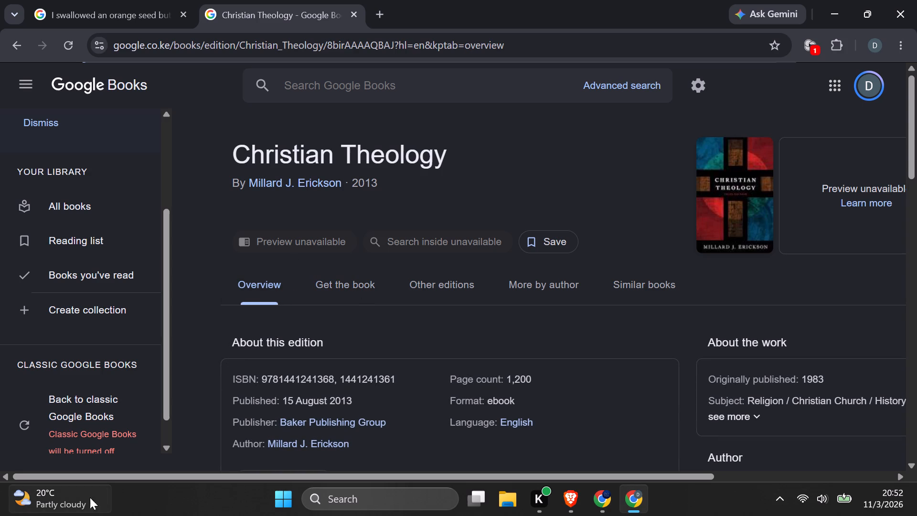
{"action": "scroll", "coordinate": [435, 411], "scroll_direction": "down", "scroll_amount": 1}
{"action": "scroll", "coordinate": [457, 372], "scroll_direction": "down", "scroll_amount": 3}
{"action": "scroll", "coordinate": [426, 396], "scroll_direction": "down", "scroll_amount": 3}
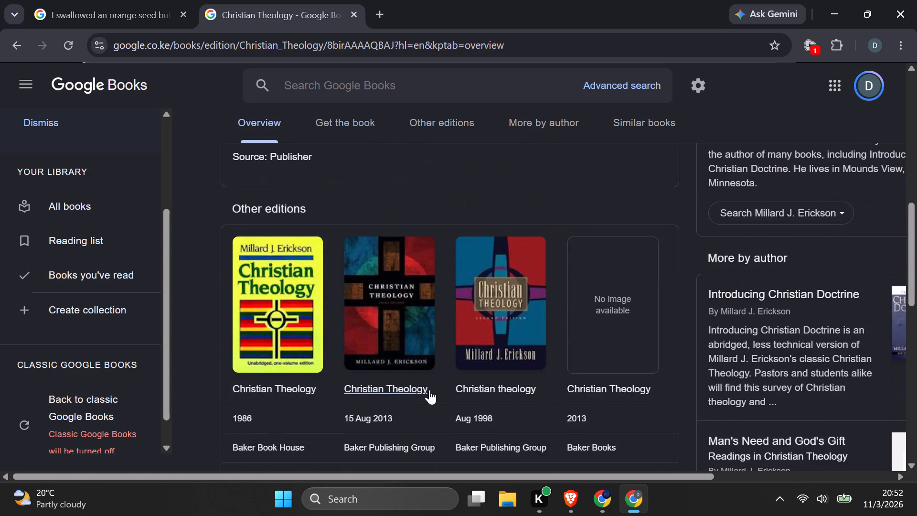
{"action": "scroll", "coordinate": [430, 389], "scroll_direction": "down", "scroll_amount": 2}
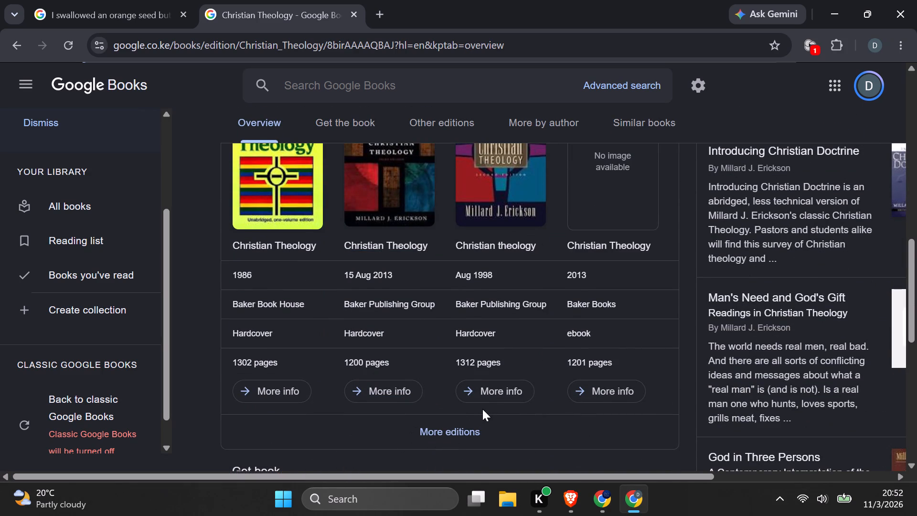
{"action": "scroll", "coordinate": [484, 407], "scroll_direction": "down", "scroll_amount": 7}
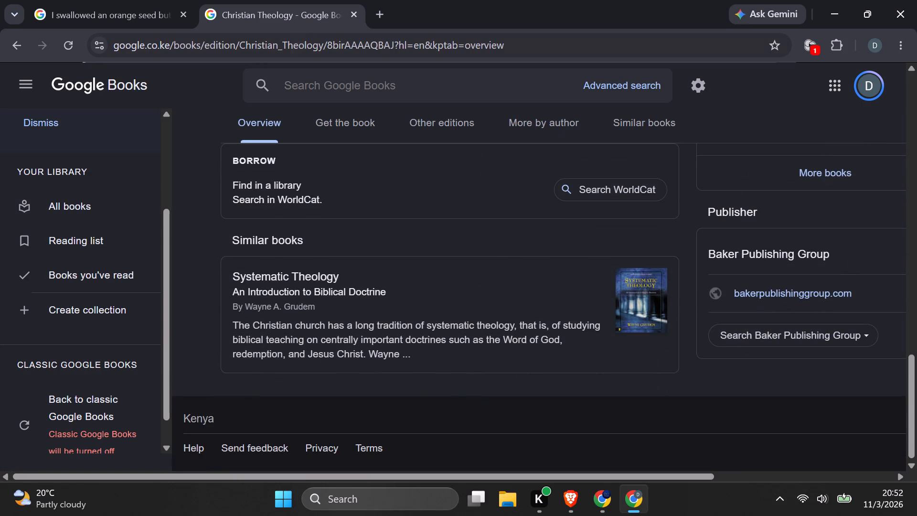
{"action": "scroll", "coordinate": [312, 189], "scroll_direction": "up", "scroll_amount": 6}
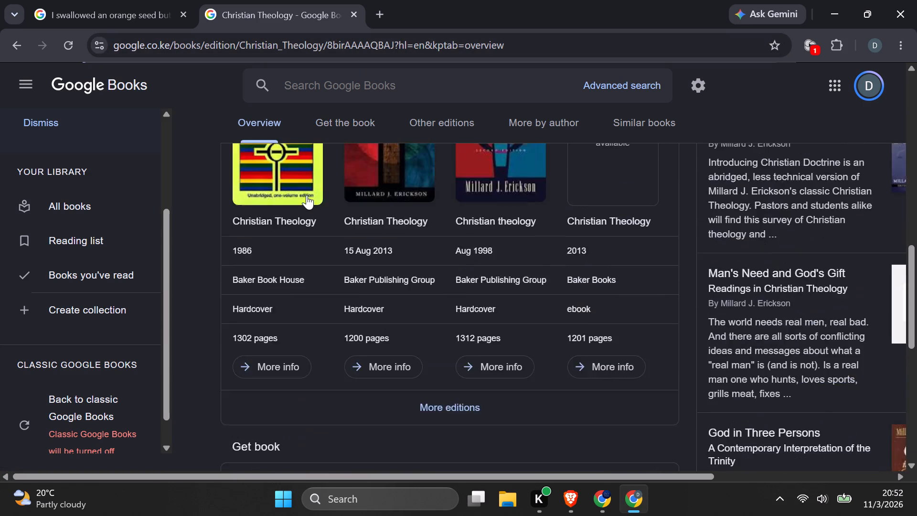
{"action": "scroll", "coordinate": [307, 195], "scroll_direction": "up", "scroll_amount": 5}
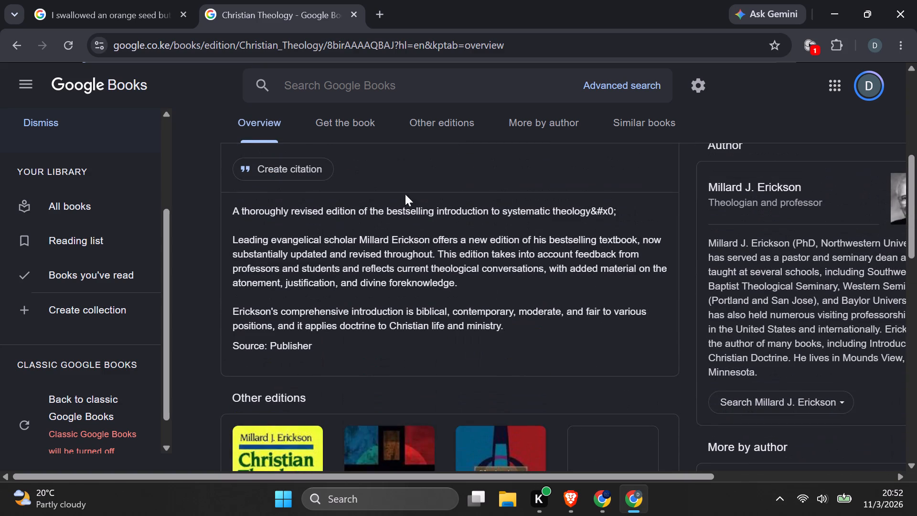
{"action": "scroll", "coordinate": [567, 252], "scroll_direction": "down", "scroll_amount": 5}
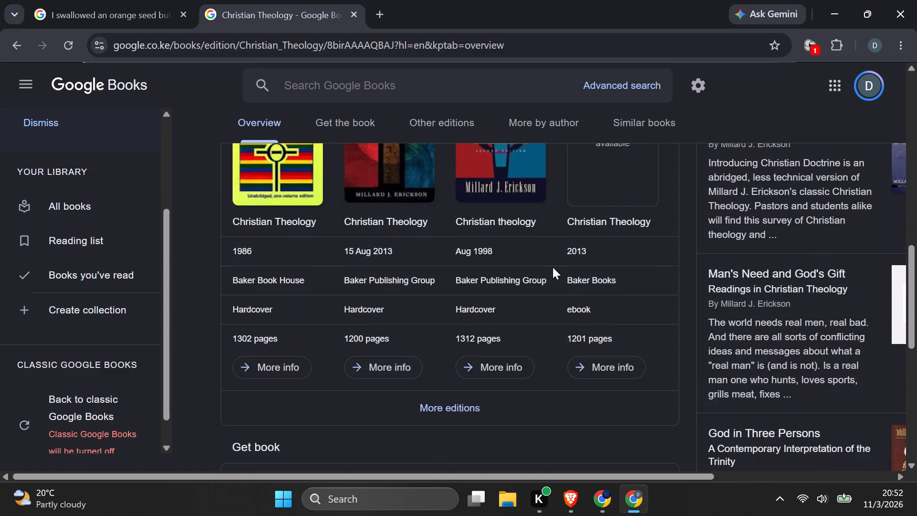
{"action": "scroll", "coordinate": [525, 338], "scroll_direction": "down", "scroll_amount": 1}
{"action": "scroll", "coordinate": [517, 344], "scroll_direction": "up", "scroll_amount": 11}
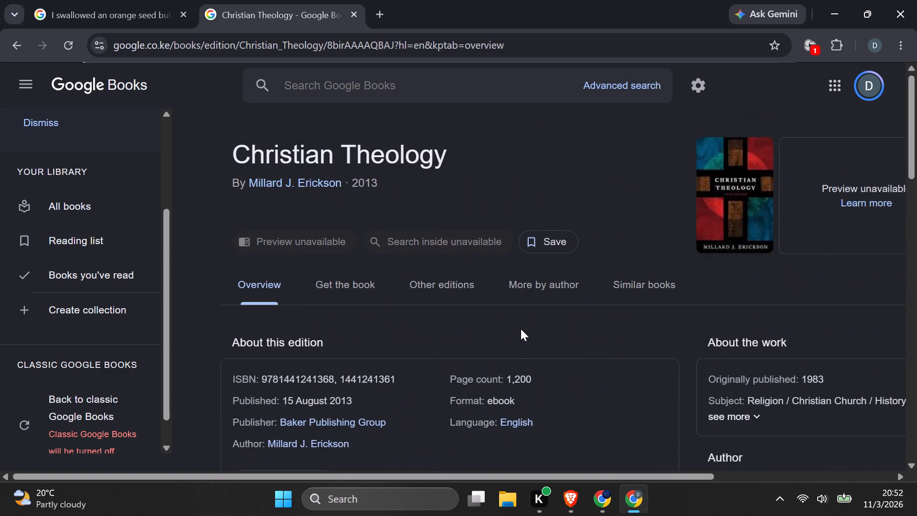
{"action": "left_click", "coordinate": [352, 282]}
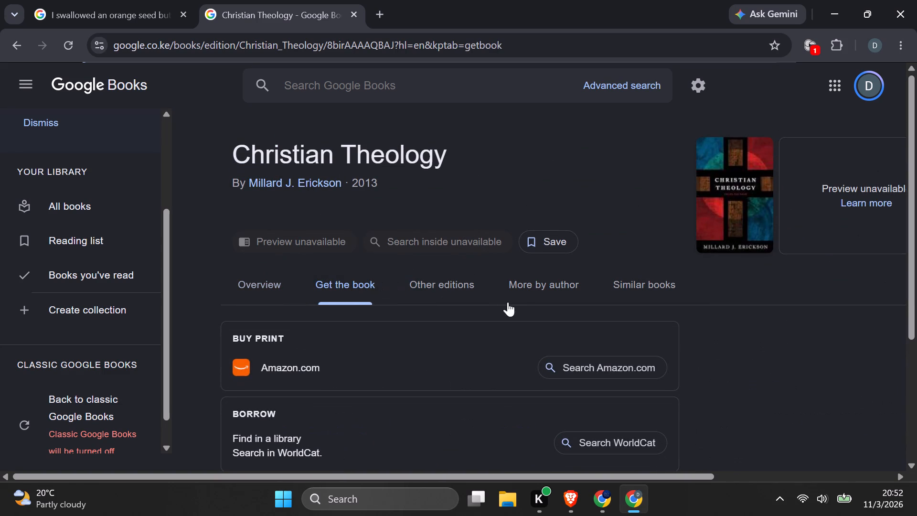
Look up Christian Theology on Amazon.com from Google Books, dismiss the delivery-address notice and open the book's product page.
{"action": "left_click", "coordinate": [571, 361]}
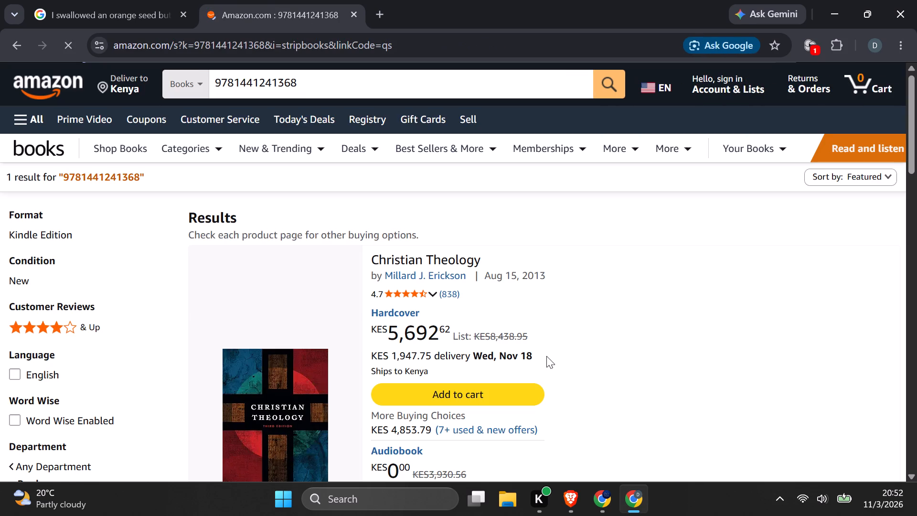
{"action": "scroll", "coordinate": [431, 394], "scroll_direction": "down", "scroll_amount": 4}
{"action": "scroll", "coordinate": [283, 348], "scroll_direction": "up", "scroll_amount": 2}
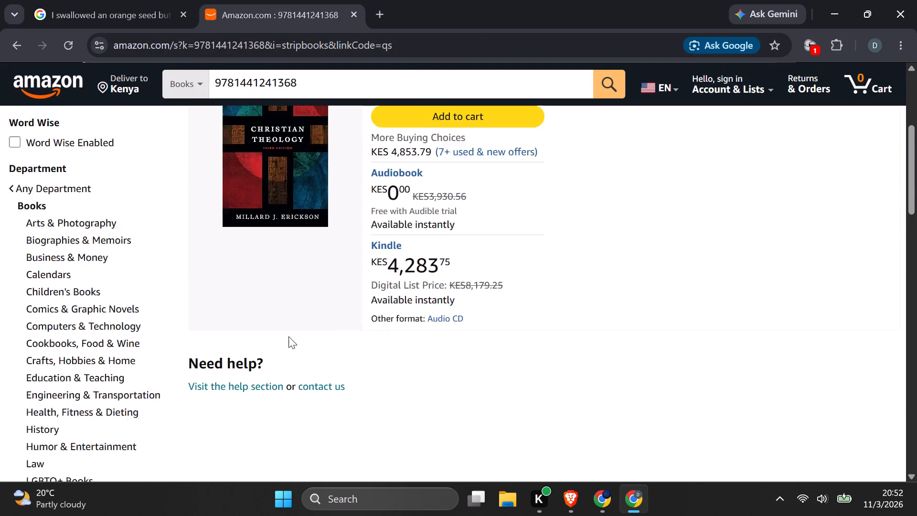
{"action": "scroll", "coordinate": [288, 336], "scroll_direction": "up", "scroll_amount": 3}
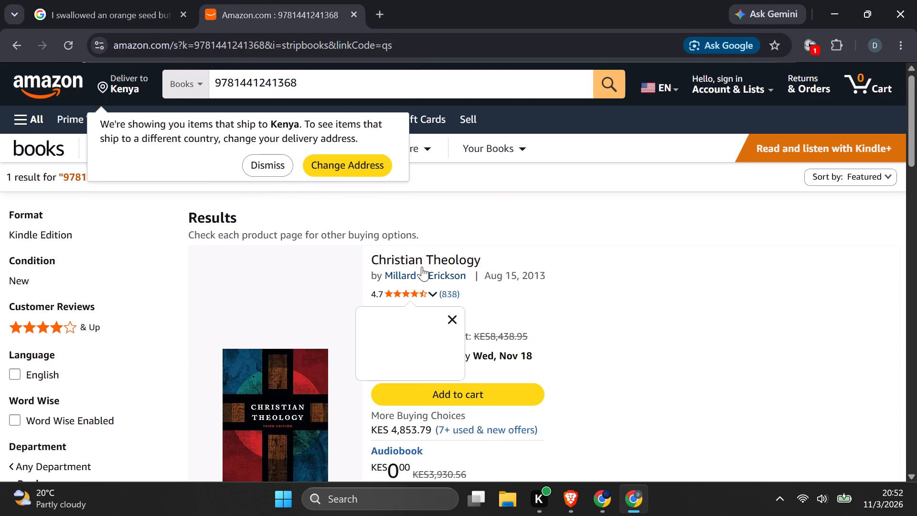
{"action": "left_click", "coordinate": [249, 160]}
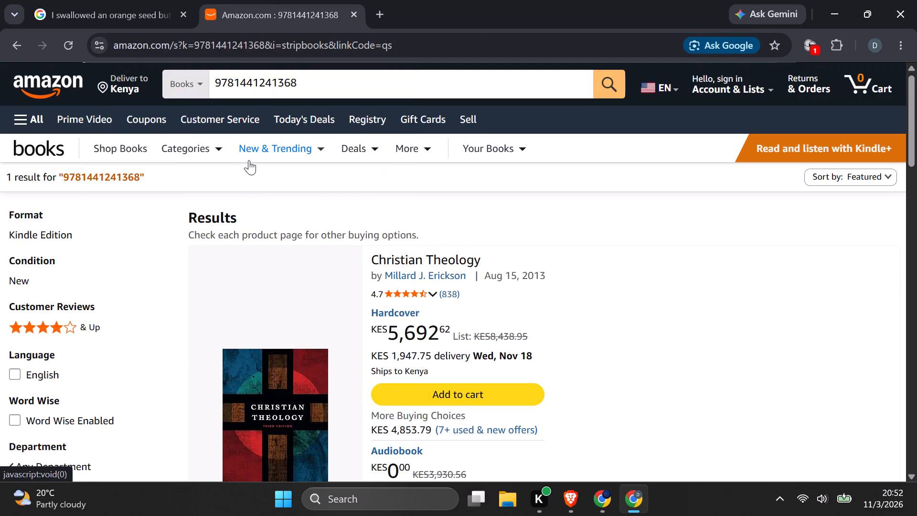
{"action": "left_click", "coordinate": [394, 256]}
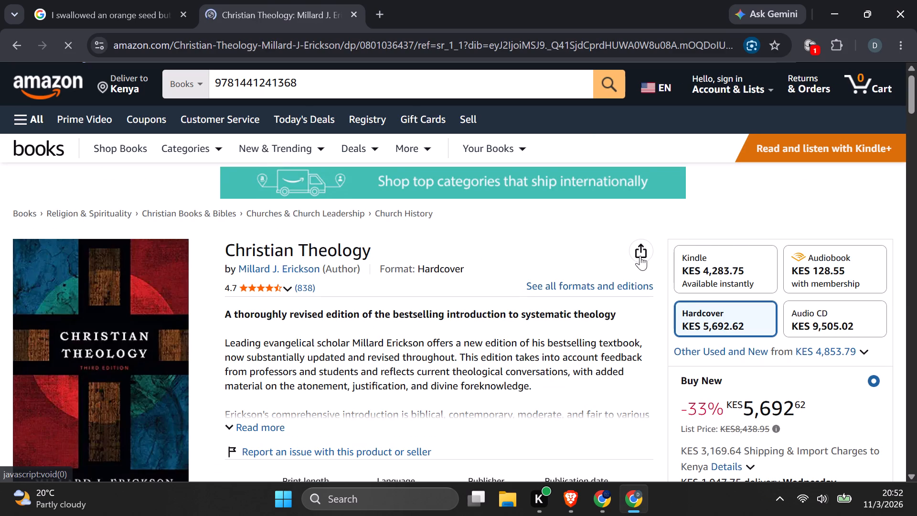
Copy the share link of the Christian Theology product page.
{"action": "left_click", "coordinate": [640, 256]}
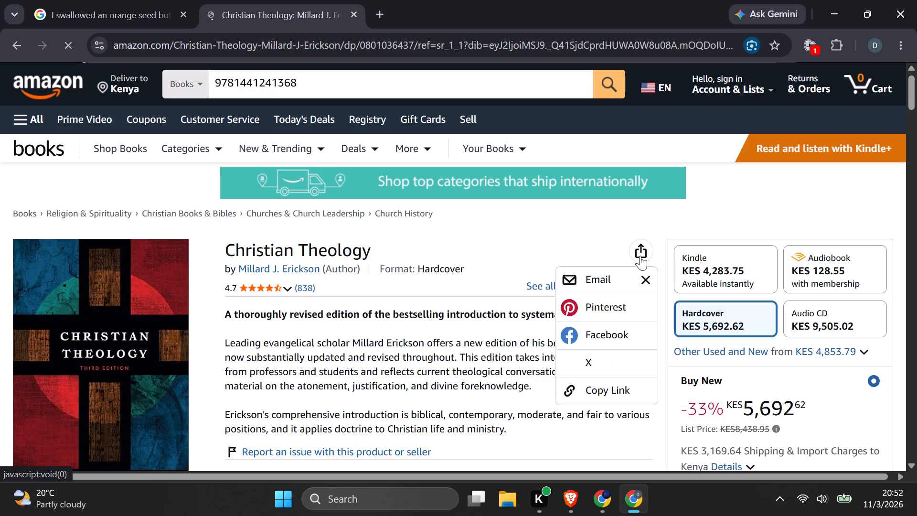
{"action": "left_click", "coordinate": [597, 387]}
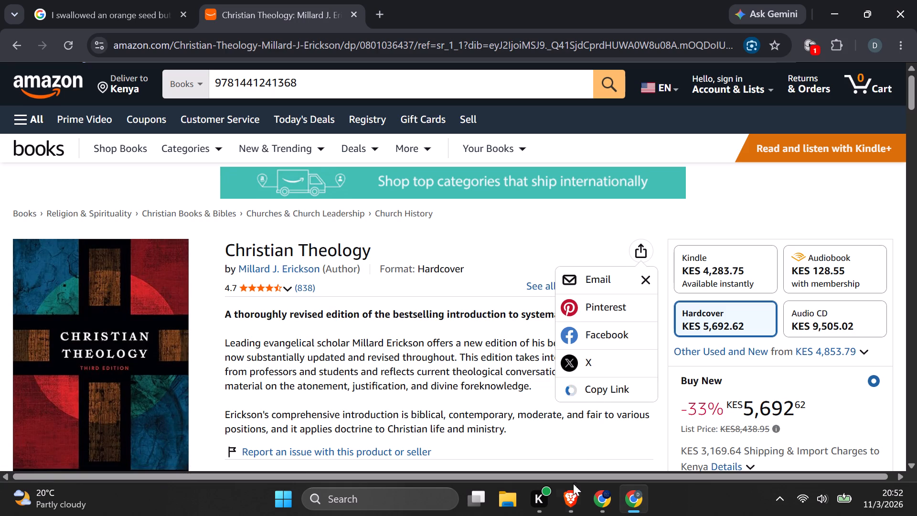
In the other Chrome profile's YouTube Studio upload, delete the Discord label and link under External Links in the video description.
{"action": "left_click", "coordinate": [569, 499]}
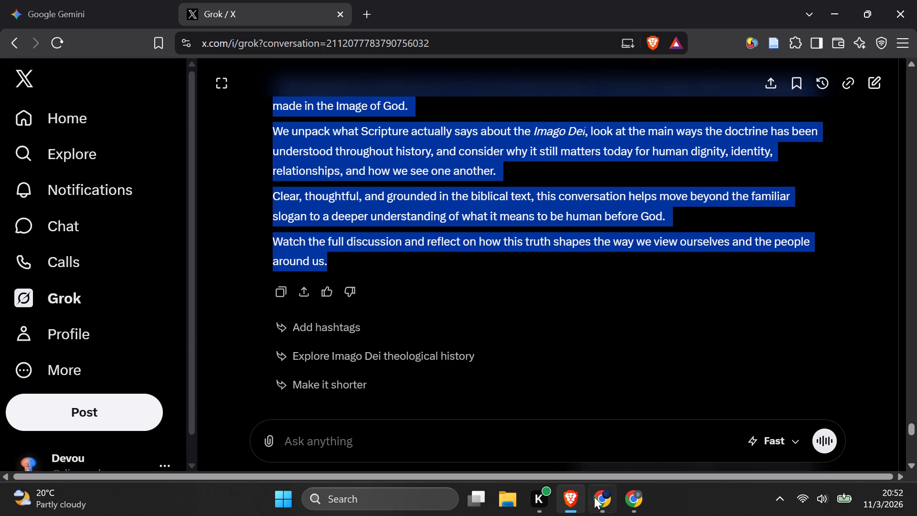
{"action": "left_click", "coordinate": [595, 497]}
{"action": "scroll", "coordinate": [331, 263], "scroll_direction": "up", "scroll_amount": 1}
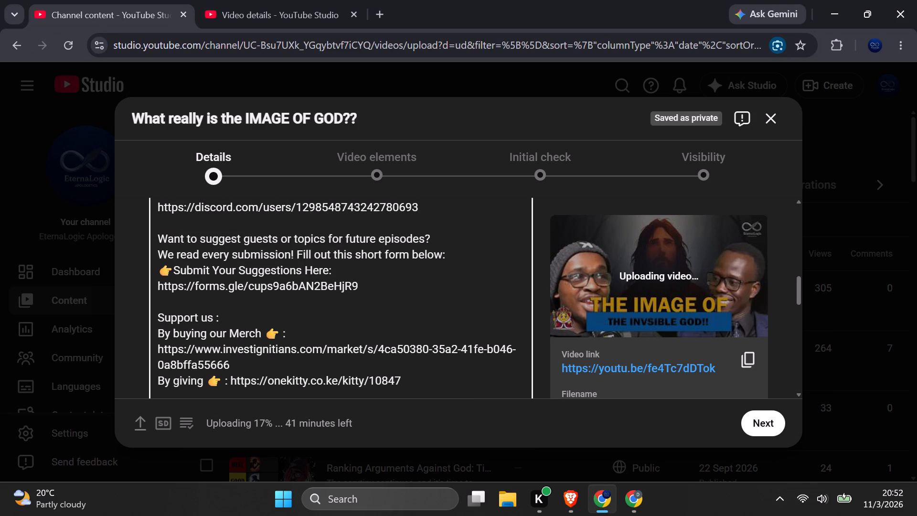
{"action": "scroll", "coordinate": [363, 290], "scroll_direction": "up", "scroll_amount": 2}
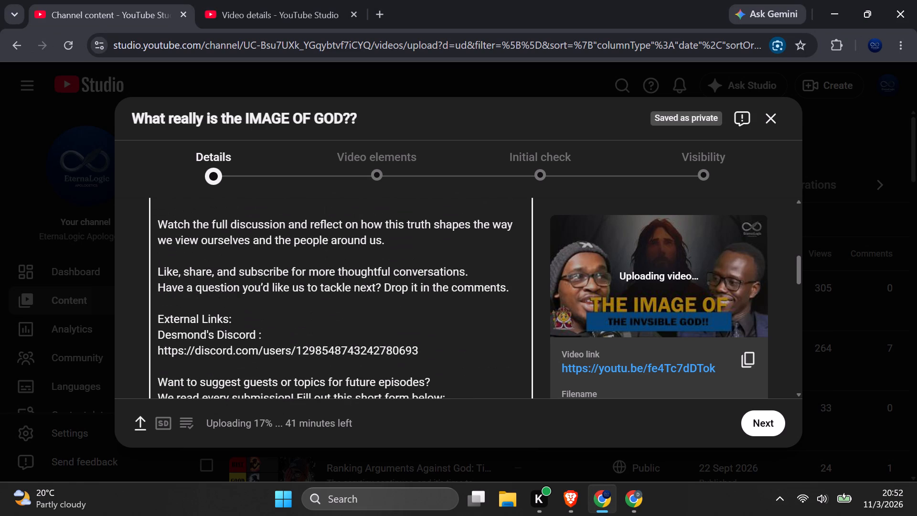
{"action": "left_click", "coordinate": [427, 349]}
{"action": "key", "text": "BackSpace"}
{"action": "key", "text": "BackSpace"}
{"action": "key", "text": "BackSpace"}
{"action": "key", "text": "BackSpace"}
{"action": "key", "text": "BackSpace"}
{"action": "key", "text": "BackSpace"}
{"action": "key", "text": "BackSpace"}
{"action": "key", "text": "BackSpace"}
{"action": "key", "text": "BackSpace"}
{"action": "key", "text": "BackSpace"}
{"action": "key", "text": "BackSpace"}
{"action": "key", "text": "BackSpace"}
{"action": "key", "text": "BackSpace"}
{"action": "key", "text": "BackSpace"}
{"action": "key", "text": "BackSpace"}
{"action": "key", "text": "BackSpace"}
{"action": "key", "text": "BackSpace"}
{"action": "key", "text": "BackSpace"}
{"action": "key", "text": "BackSpace"}
{"action": "key", "text": "BackSpace"}
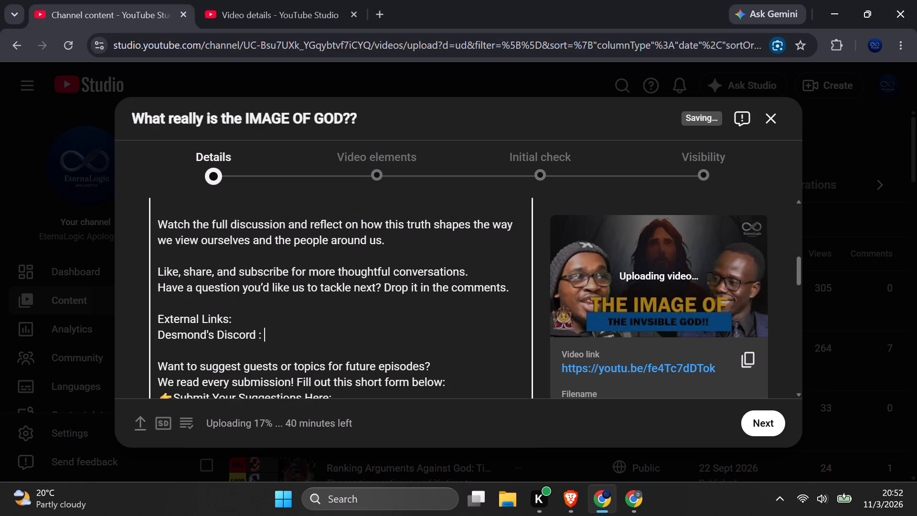
{"action": "key", "text": "BackSpace"}
{"action": "key", "text": "BackSpace"}
{"action": "key", "text": "BackSpace"}
{"action": "key", "text": "BackSpace"}
{"action": "key", "text": "BackSpace"}
{"action": "key", "text": "BackSpace"}
{"action": "key", "text": "BackSpace"}
{"action": "key", "text": "BackSpace"}
{"action": "key", "text": "BackSpace"}
{"action": "key", "text": "BackSpace"}
{"action": "key", "text": "BackSpace"}
{"action": "key", "text": "BackSpace"}
{"action": "key", "text": "BackSpace"}
{"action": "key", "text": "BackSpace"}
{"action": "key", "text": "BackSpace"}
{"action": "key", "text": "BackSpace"}
{"action": "key", "text": "BackSpace"}
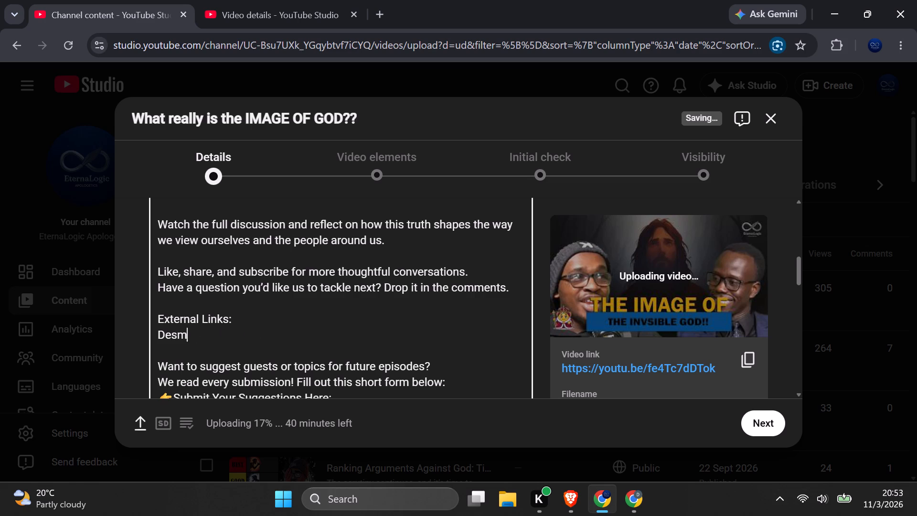
{"action": "key", "text": "BackSpace"}
{"action": "key", "text": "BackSpace"}
{"action": "key", "text": "BackSpace"}
Enter "Millard Eickson's" as the start of the book entry under External Links in the description.
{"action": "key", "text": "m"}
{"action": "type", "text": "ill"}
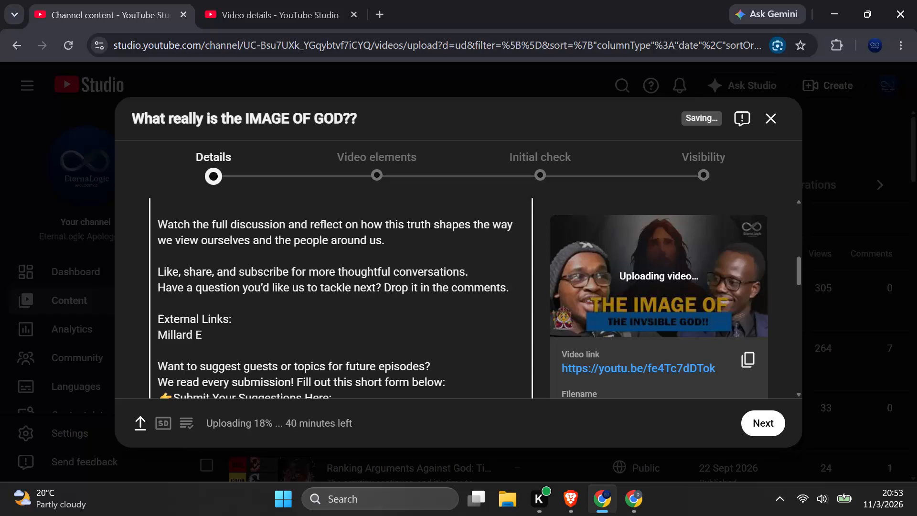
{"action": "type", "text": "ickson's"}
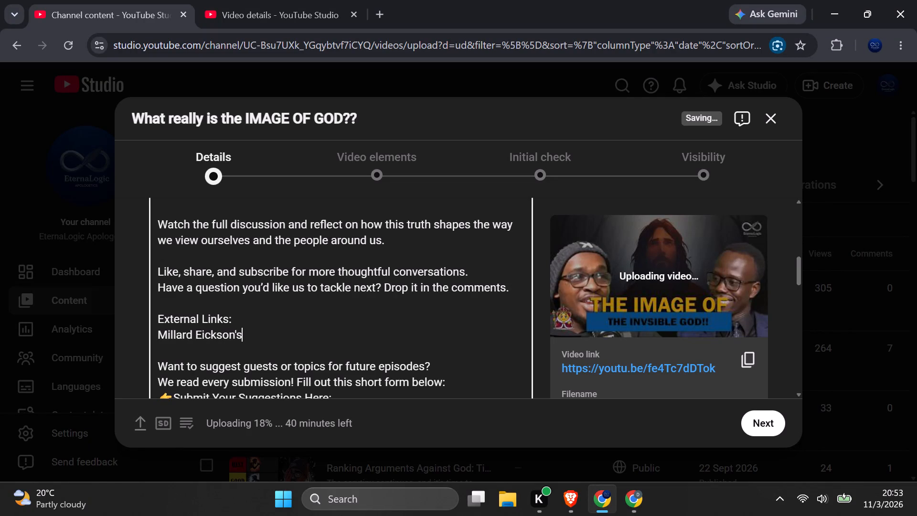
Back in YouTube Studio, write "Millard Eickson's Christian Theology :" under "External Links:" in the Image of God video's description.
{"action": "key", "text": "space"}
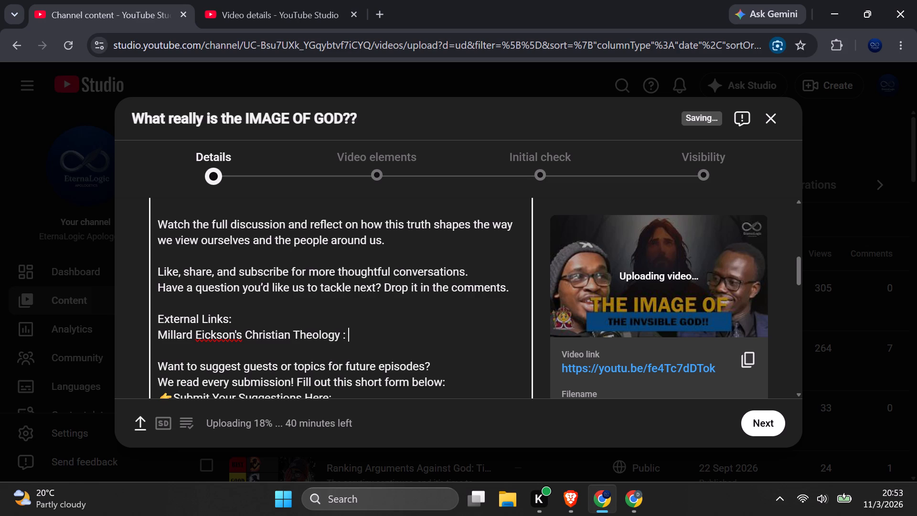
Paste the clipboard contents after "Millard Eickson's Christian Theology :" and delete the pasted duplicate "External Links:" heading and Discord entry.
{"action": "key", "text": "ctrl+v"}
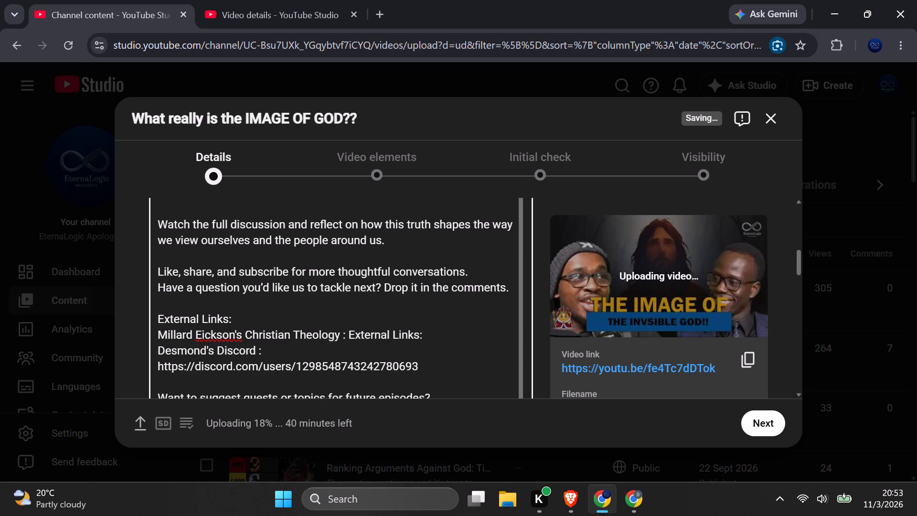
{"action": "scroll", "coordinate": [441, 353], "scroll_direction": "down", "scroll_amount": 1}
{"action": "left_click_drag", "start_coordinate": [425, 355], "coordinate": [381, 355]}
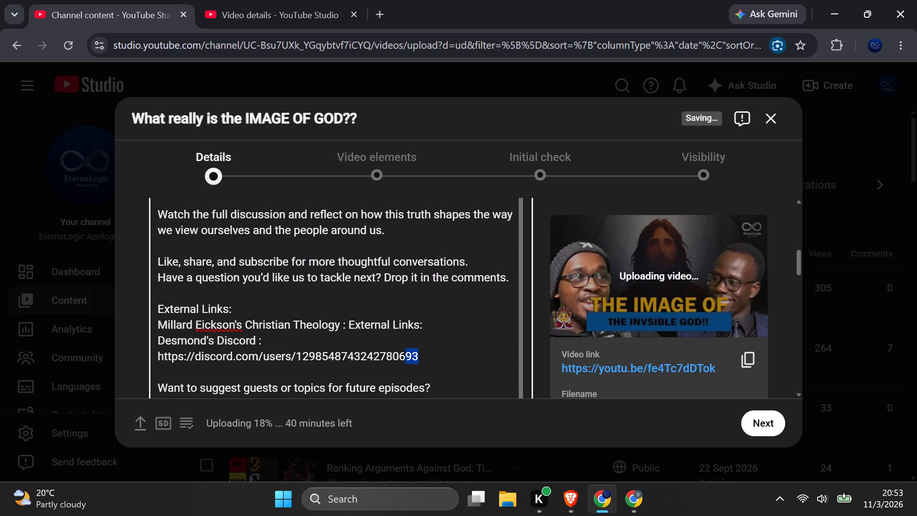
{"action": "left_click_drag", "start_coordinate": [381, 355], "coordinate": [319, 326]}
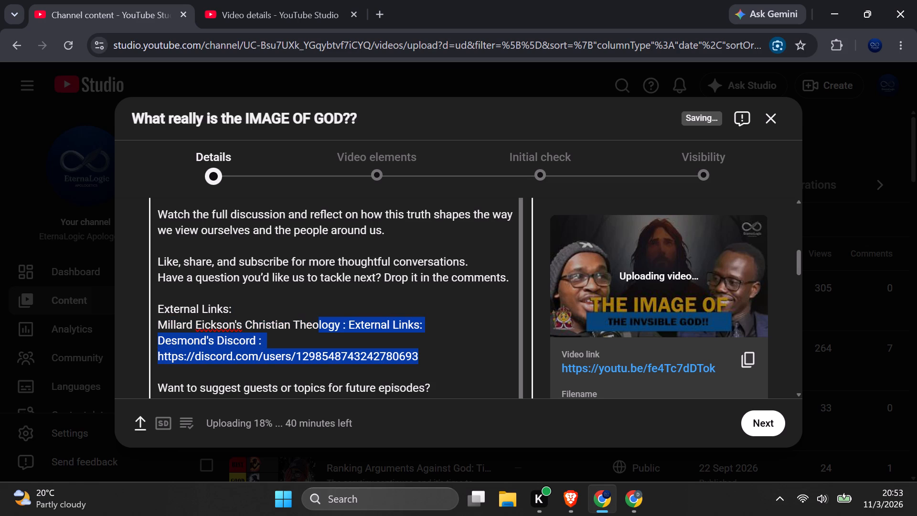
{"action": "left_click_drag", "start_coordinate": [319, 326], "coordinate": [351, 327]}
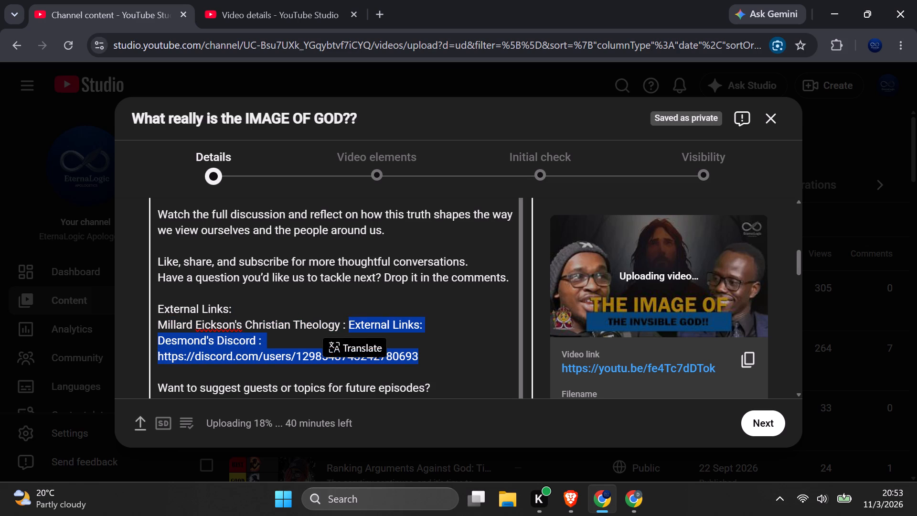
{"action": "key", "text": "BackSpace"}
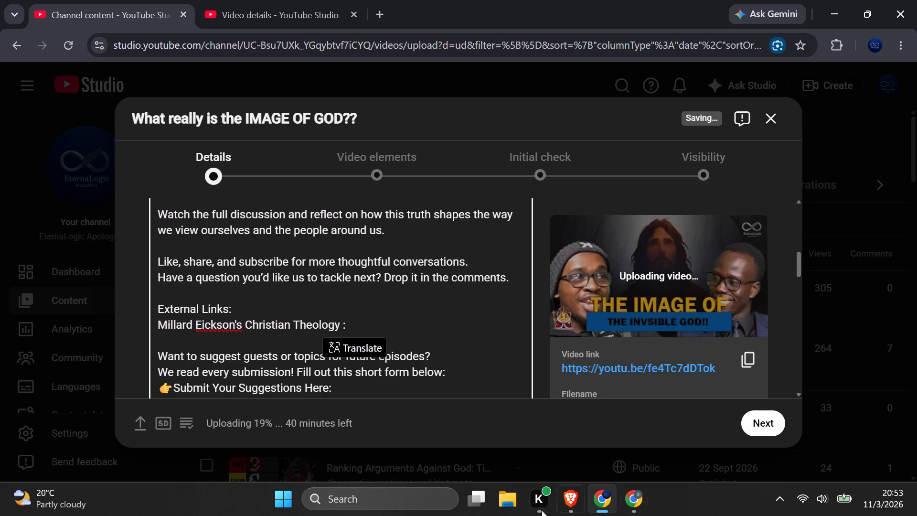
{"action": "left_click", "coordinate": [634, 505]}
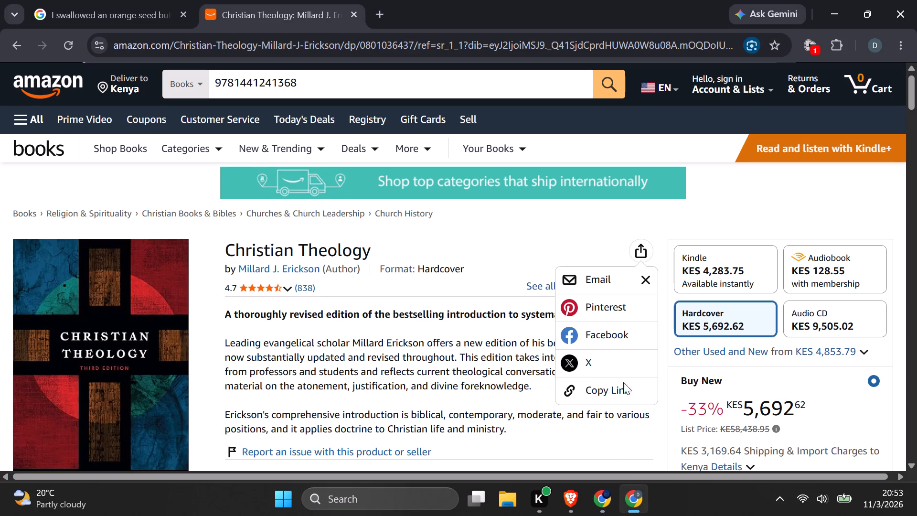
{"action": "left_click", "coordinate": [610, 393]}
{"action": "left_click", "coordinate": [573, 384]}
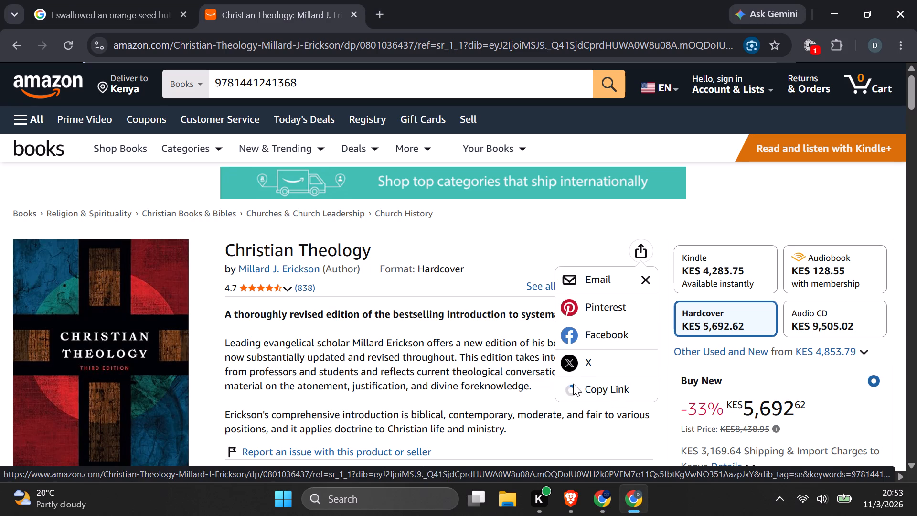
{"action": "left_click", "coordinate": [601, 506]}
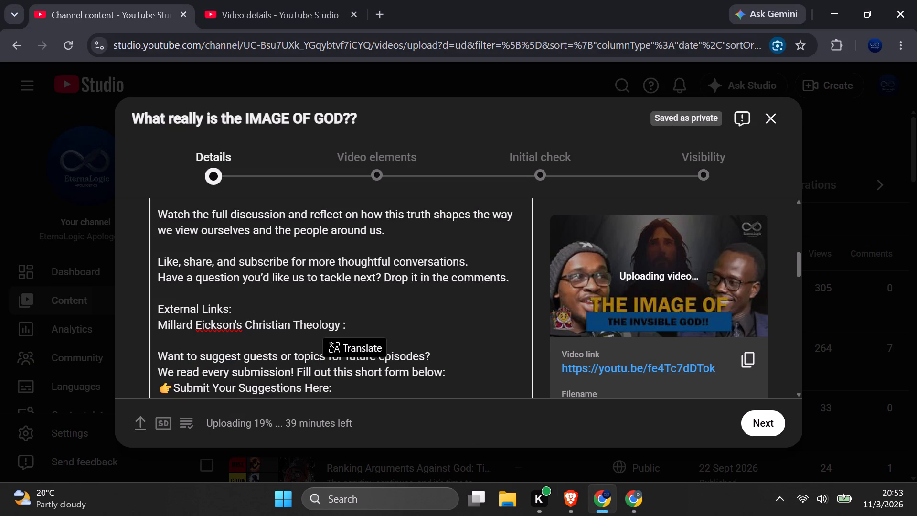
{"action": "key", "text": "ctrl+v"}
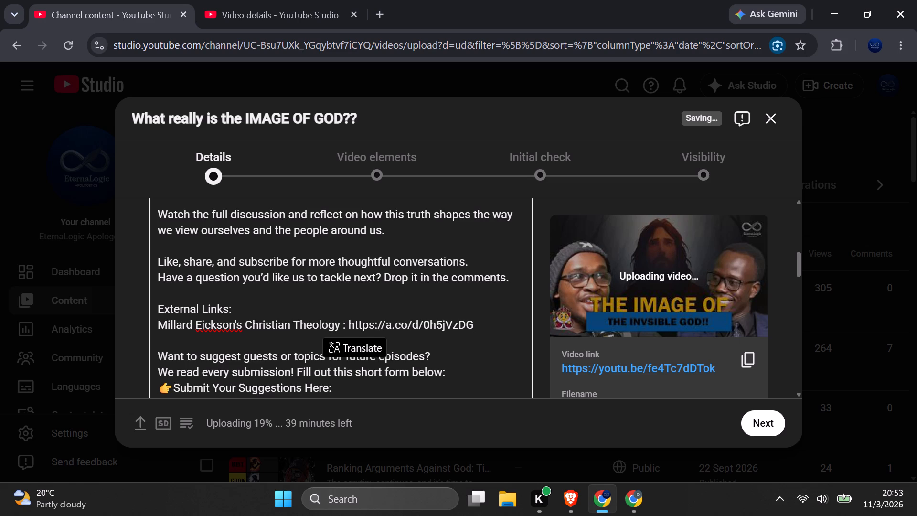
Add the line "Wayne Grudem's Systematic Theology" below the Christian Theology entry under "External Links:".
{"action": "key", "text": "Return"}
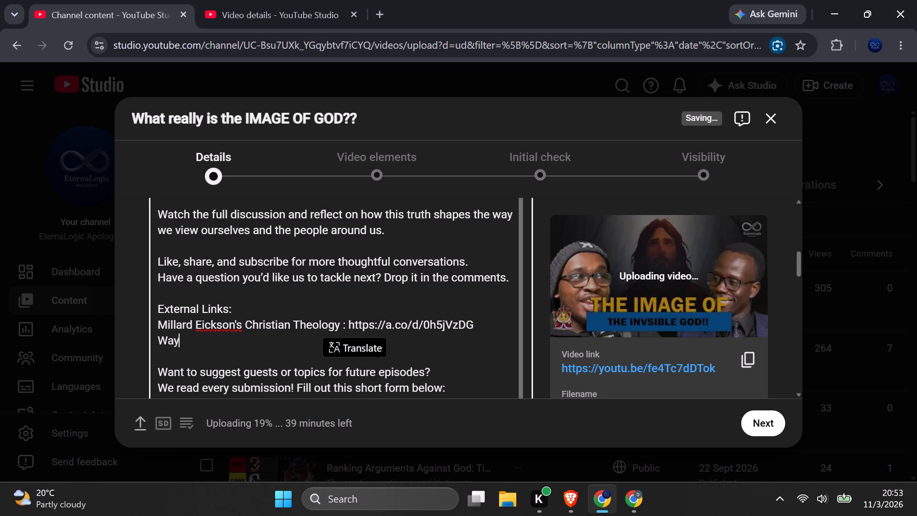
{"action": "key", "text": "BackSpace"}
{"action": "key", "text": "BackSpace"}
{"action": "type", "text": "ne"}
{"action": "key", "text": "space"}
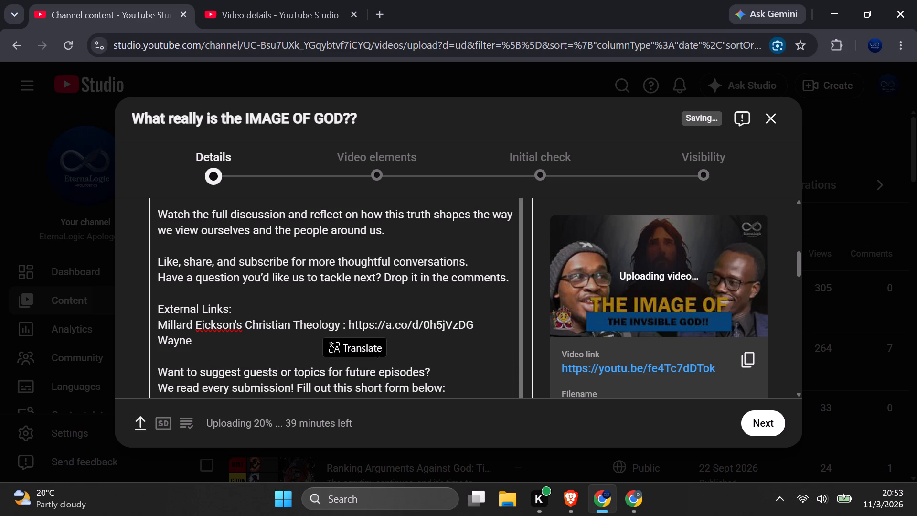
{"action": "type", "text": "rude"}
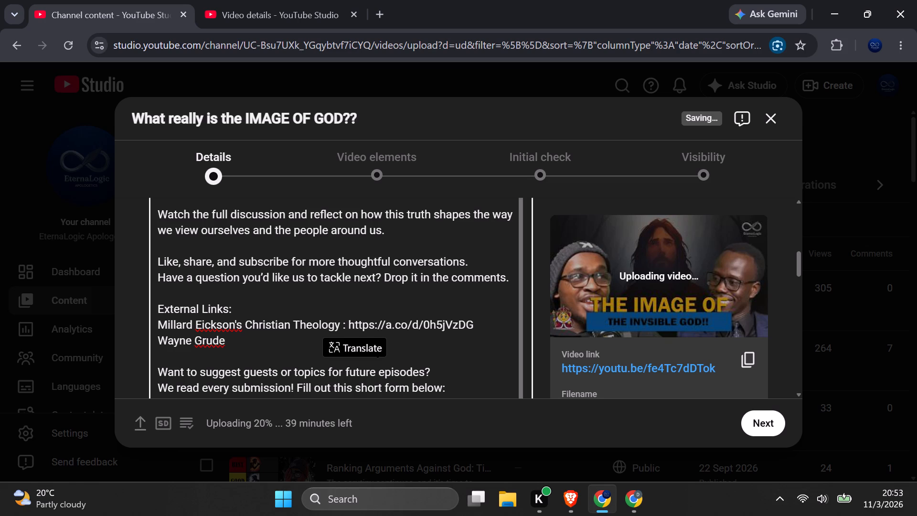
{"action": "key", "text": "m"}
{"action": "type", "text": "'s"}
{"action": "key", "text": "space"}
{"action": "key", "text": "s"}
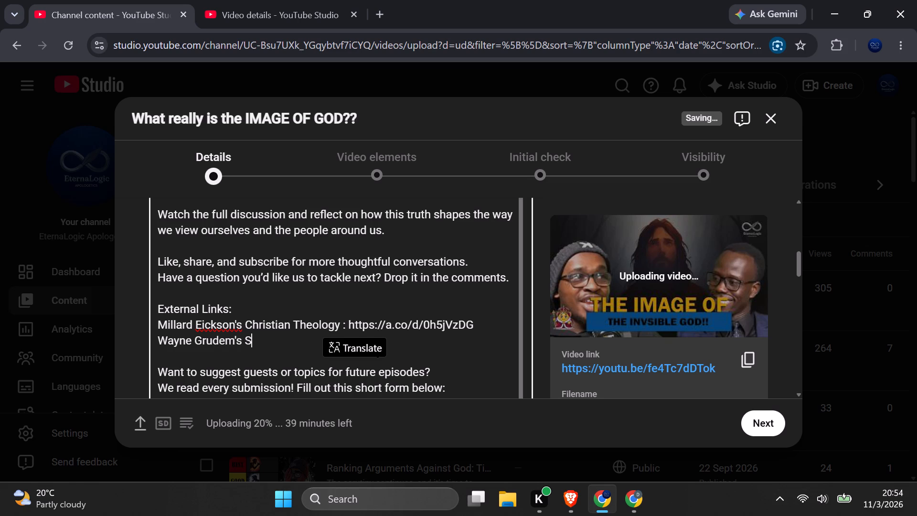
{"action": "type", "text": "ystematic"}
{"action": "key", "text": "space"}
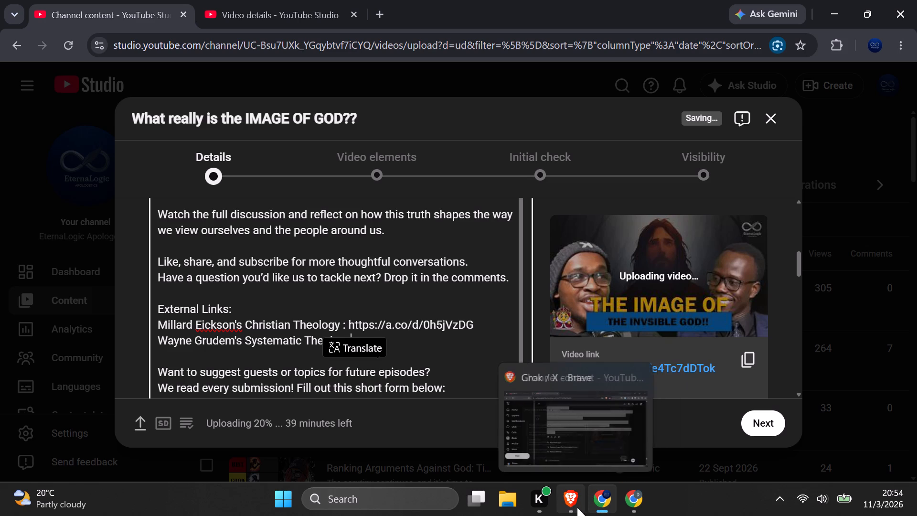
In the other Chrome window, return to Christian Theology on Google Books and open Wayne A. Grudem's Systematic Theology from its similar books.
{"action": "left_click", "coordinate": [639, 507]}
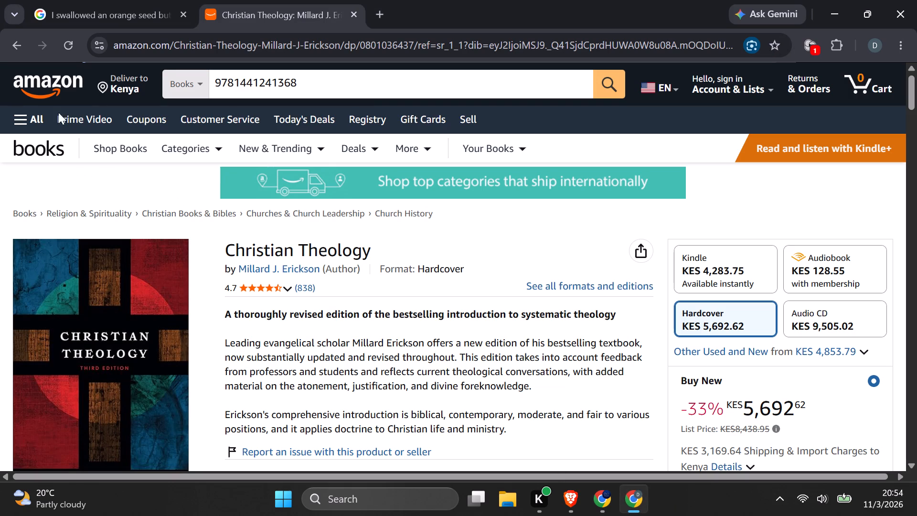
{"action": "left_click", "coordinate": [17, 49]}
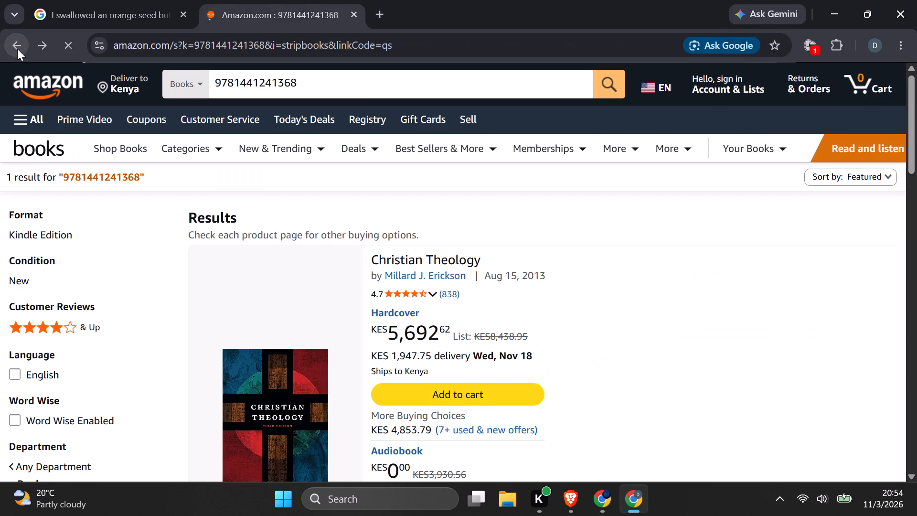
{"action": "left_click", "coordinate": [17, 49]}
{"action": "scroll", "coordinate": [361, 285], "scroll_direction": "down", "scroll_amount": 5}
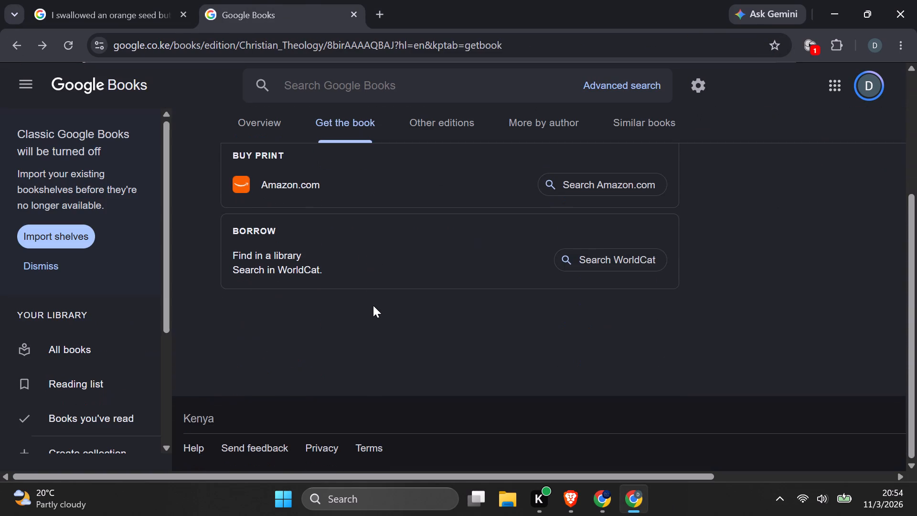
{"action": "scroll", "coordinate": [376, 324], "scroll_direction": "up", "scroll_amount": 8}
{"action": "left_click", "coordinate": [273, 290]}
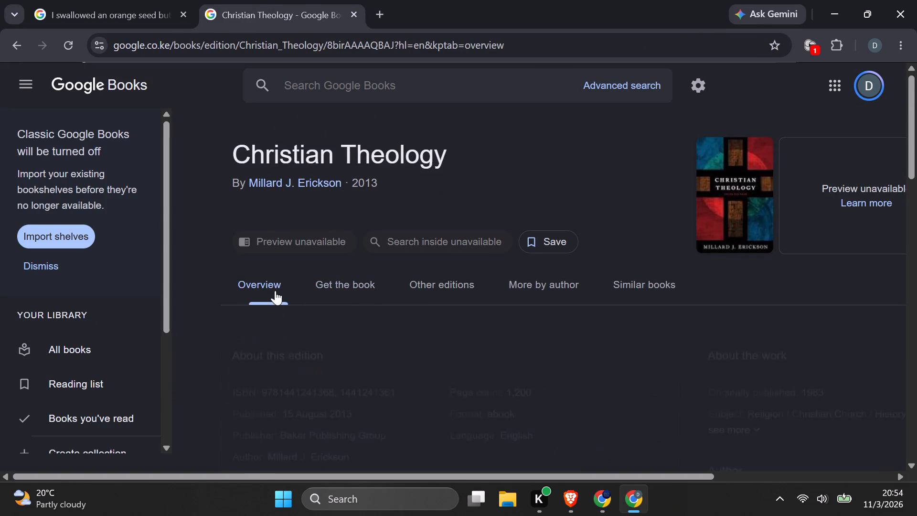
{"action": "scroll", "coordinate": [389, 318], "scroll_direction": "down", "scroll_amount": 13}
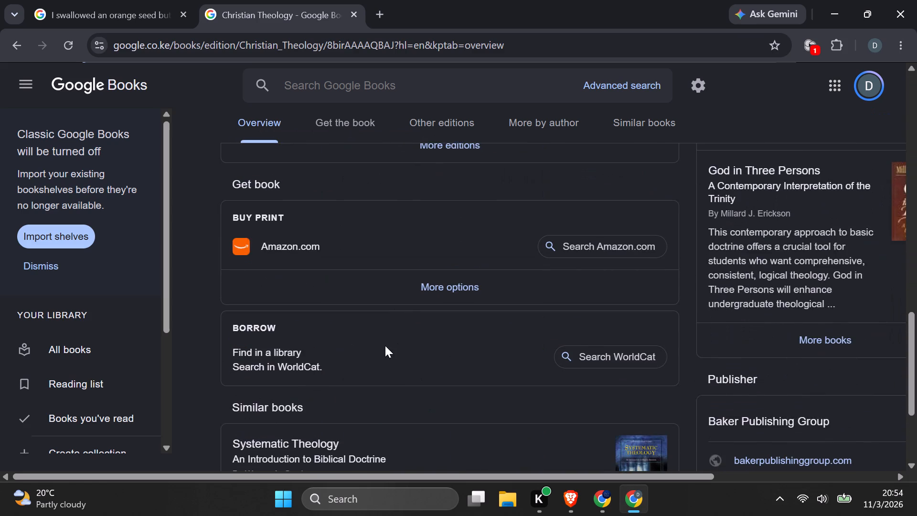
{"action": "scroll", "coordinate": [385, 346], "scroll_direction": "down", "scroll_amount": 3}
{"action": "left_click", "coordinate": [309, 279]}
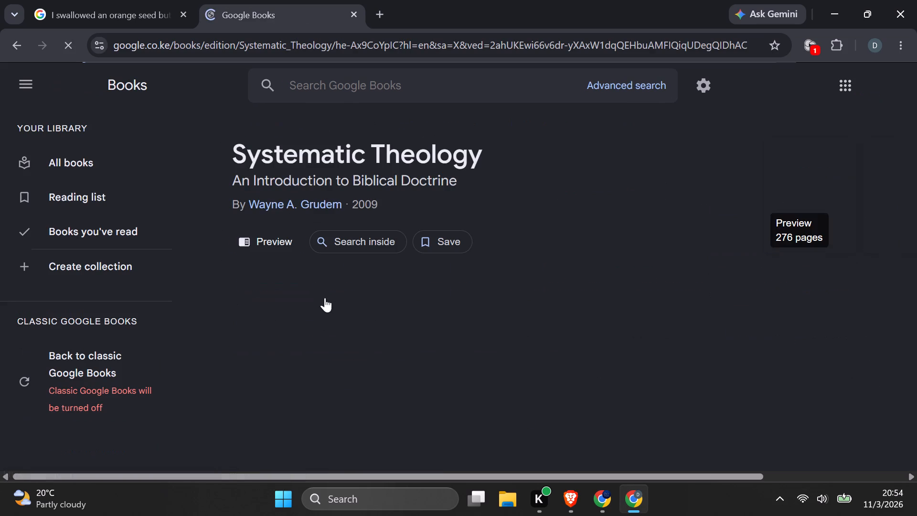
Examine the Systematic Theology overview, including the edition details, publisher description and other editions.
{"action": "scroll", "coordinate": [394, 317], "scroll_direction": "down", "scroll_amount": 1}
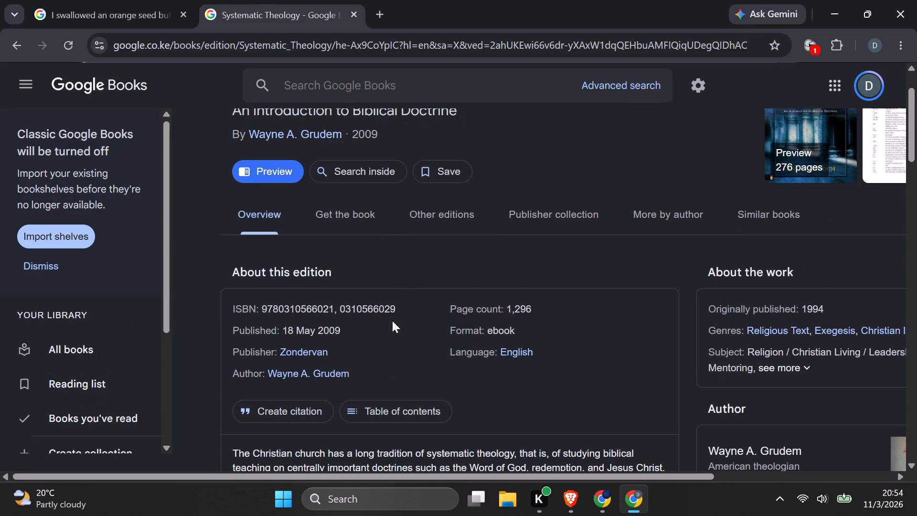
{"action": "scroll", "coordinate": [391, 322], "scroll_direction": "down", "scroll_amount": 6}
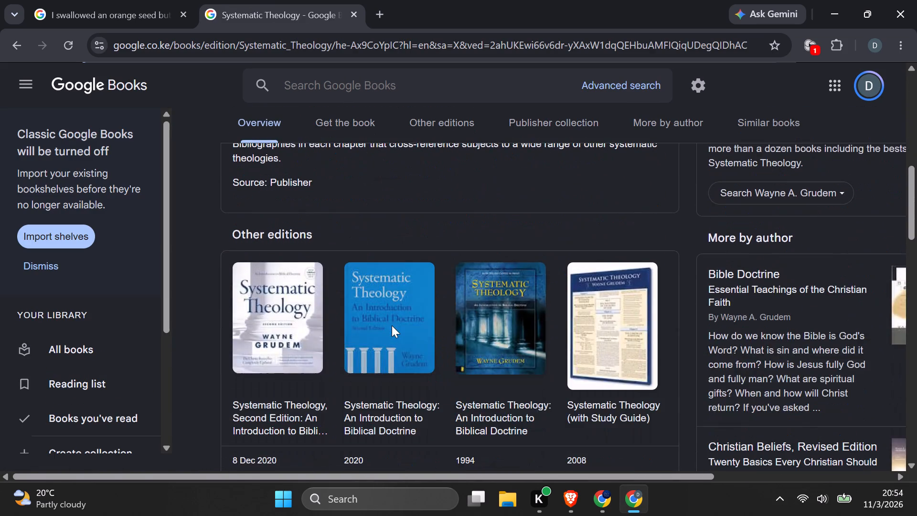
{"action": "scroll", "coordinate": [392, 325], "scroll_direction": "up", "scroll_amount": 8}
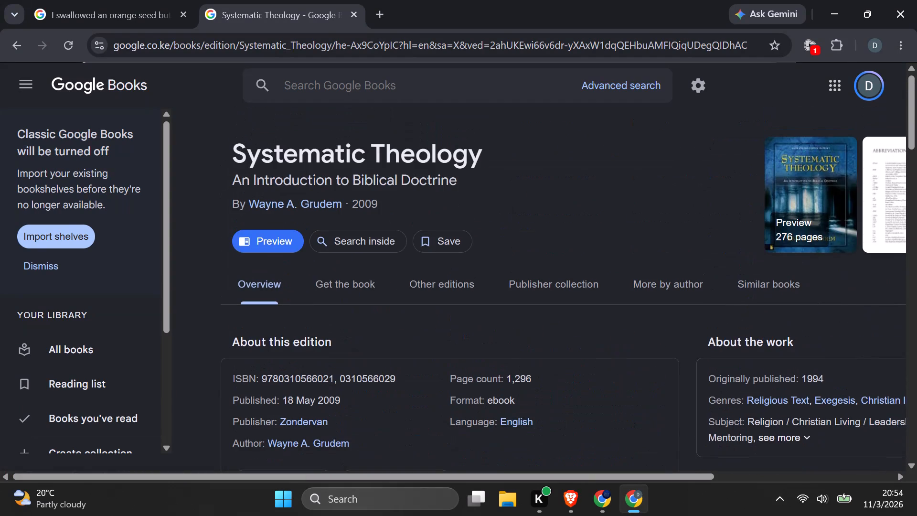
Look up Systematic Theology on Amazon.com through its Google Books buying options, browse the page, and return to Google Books.
{"action": "left_click", "coordinate": [339, 290]}
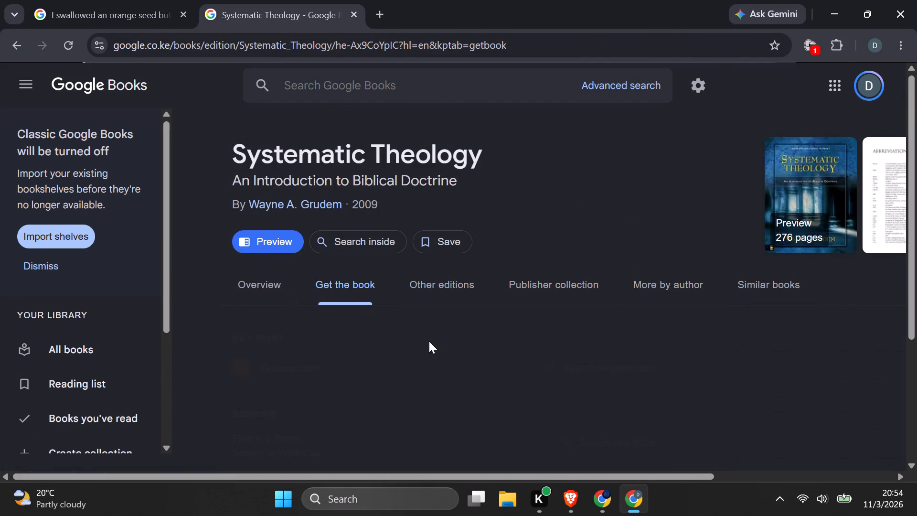
{"action": "left_click", "coordinate": [588, 372]}
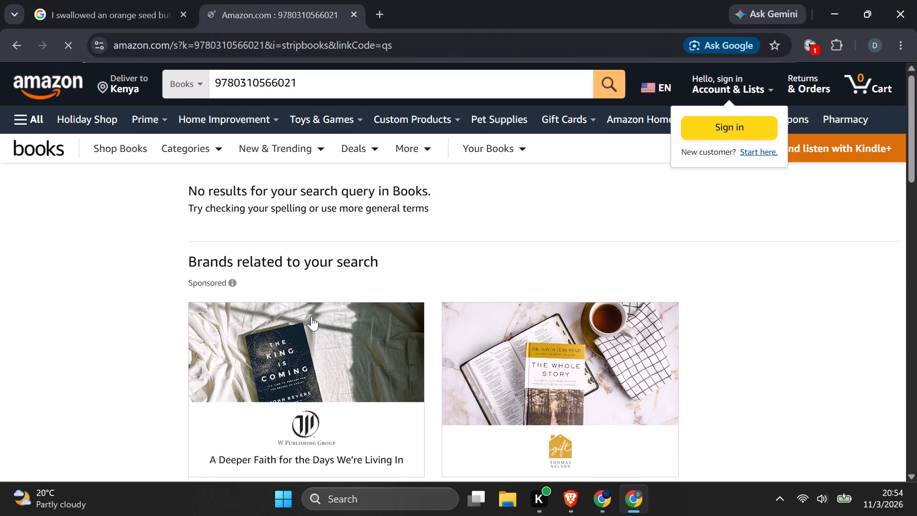
{"action": "scroll", "coordinate": [350, 254], "scroll_direction": "down", "scroll_amount": 3}
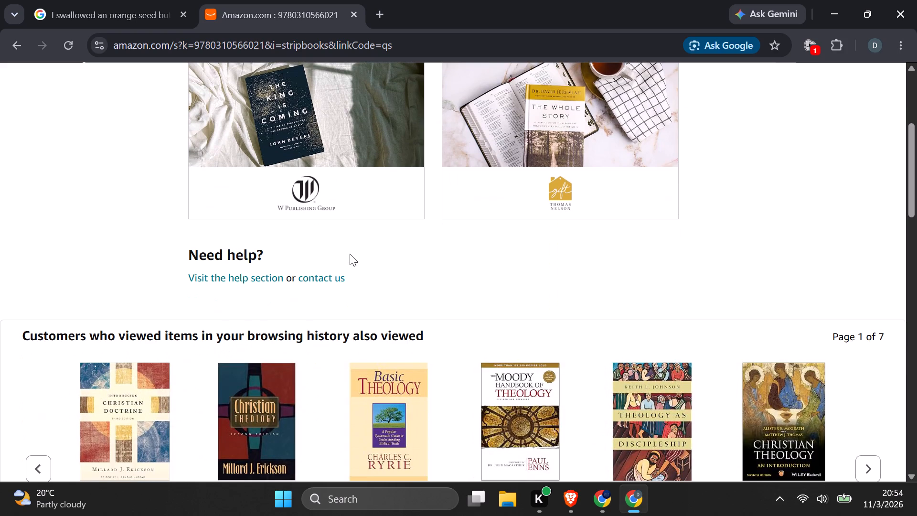
{"action": "scroll", "coordinate": [350, 254], "scroll_direction": "down", "scroll_amount": 2}
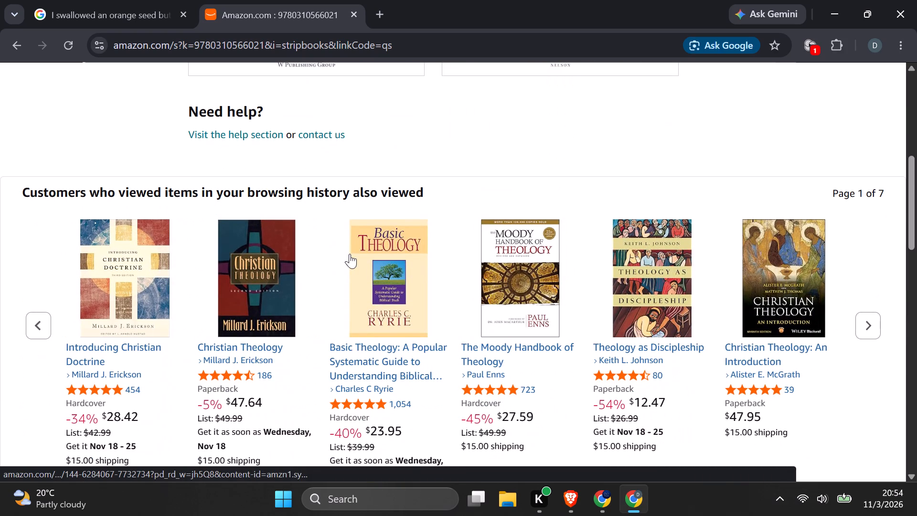
{"action": "left_click", "coordinate": [12, 44]}
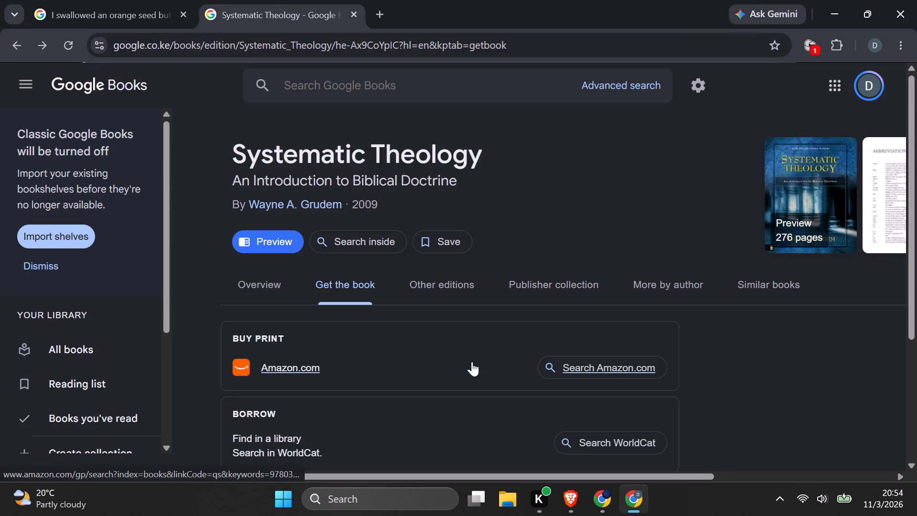
{"action": "scroll", "coordinate": [468, 361], "scroll_direction": "down", "scroll_amount": 2}
{"action": "left_click", "coordinate": [577, 300]}
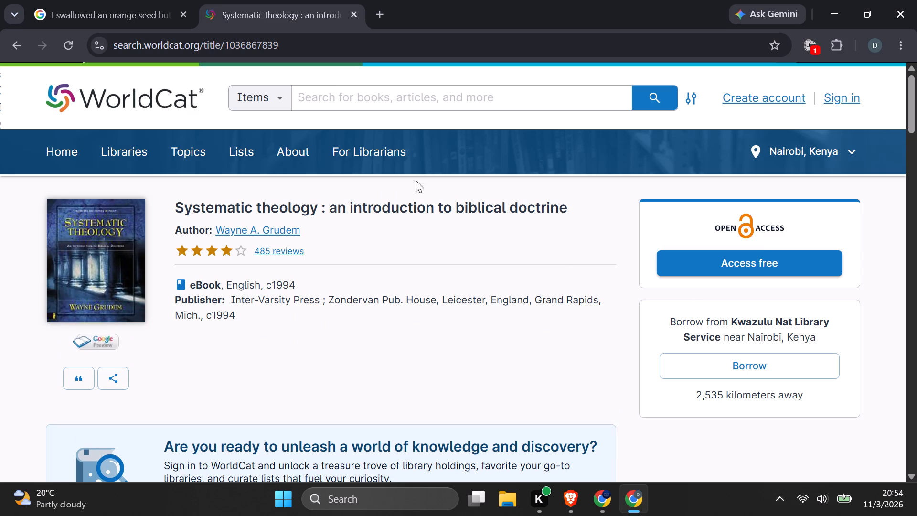
{"action": "left_click", "coordinate": [118, 378]}
{"action": "left_click", "coordinate": [172, 452]}
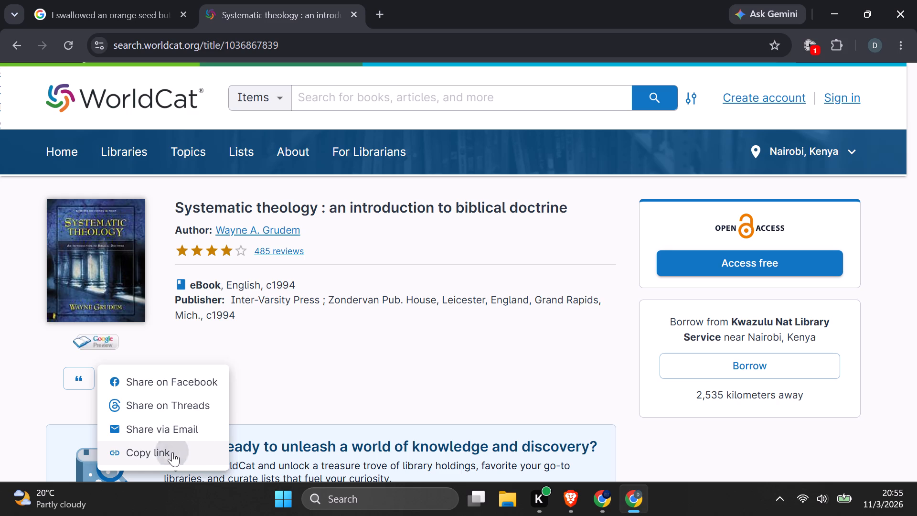
{"action": "left_click", "coordinate": [598, 504]}
{"action": "left_click", "coordinate": [403, 348]}
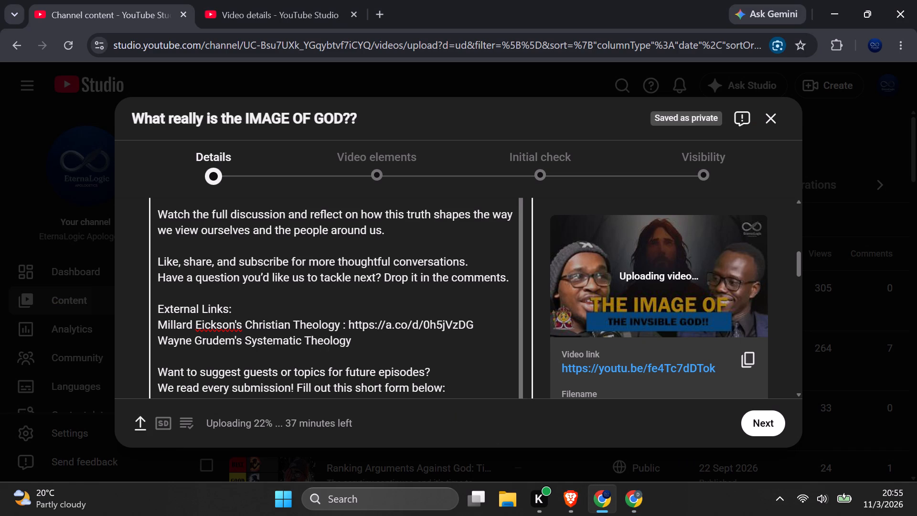
{"action": "key", "text": "space"}
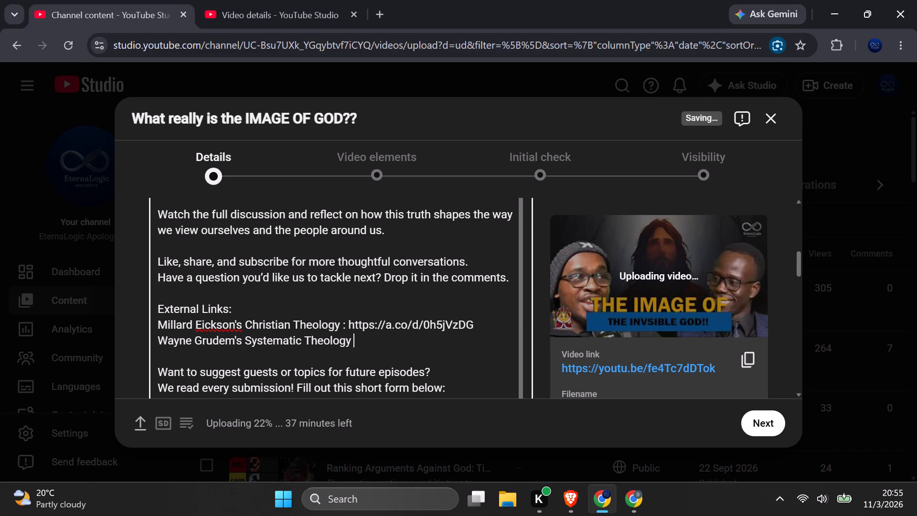
{"action": "type", "text": ":"}
{"action": "key", "text": "space"}
{"action": "key", "text": "ctrl+v"}
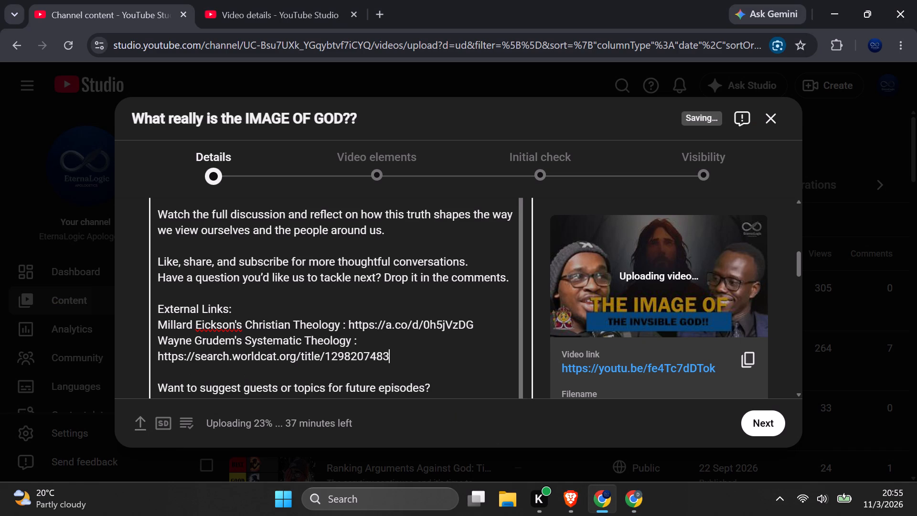
Review the rest of the description, checking the suggestion form, merch and giving sections down to its end.
{"action": "scroll", "coordinate": [403, 345], "scroll_direction": "down", "scroll_amount": 1}
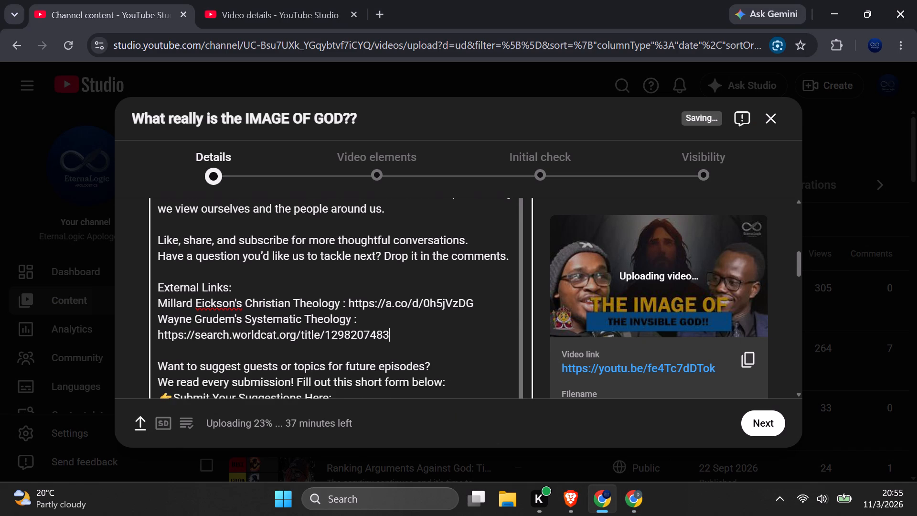
{"action": "scroll", "coordinate": [431, 332], "scroll_direction": "down", "scroll_amount": 1}
{"action": "scroll", "coordinate": [356, 341], "scroll_direction": "down", "scroll_amount": 1}
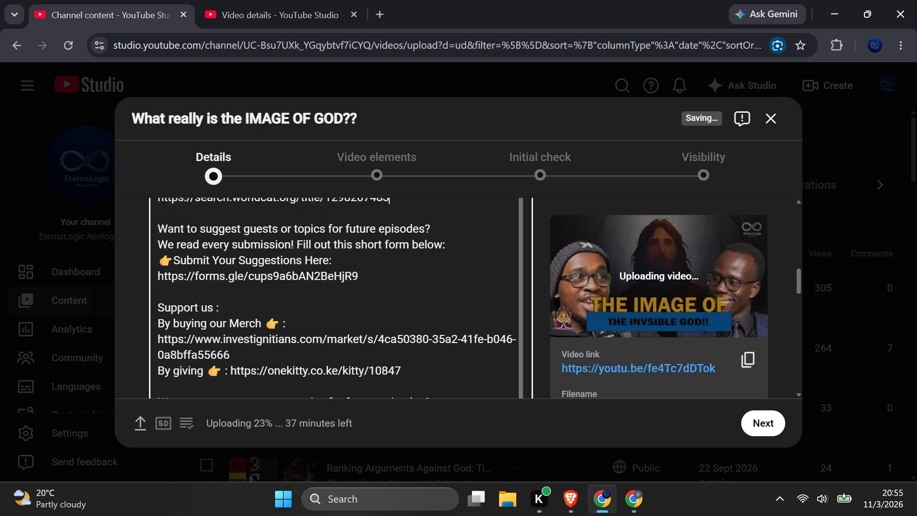
{"action": "scroll", "coordinate": [322, 338], "scroll_direction": "down", "scroll_amount": 2}
{"action": "scroll", "coordinate": [303, 326], "scroll_direction": "up", "scroll_amount": 1}
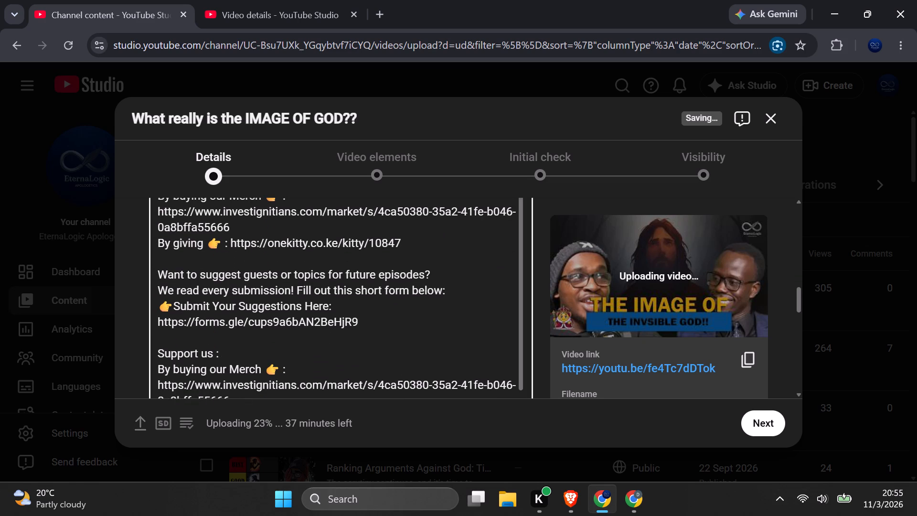
{"action": "scroll", "coordinate": [293, 340], "scroll_direction": "down", "scroll_amount": 2}
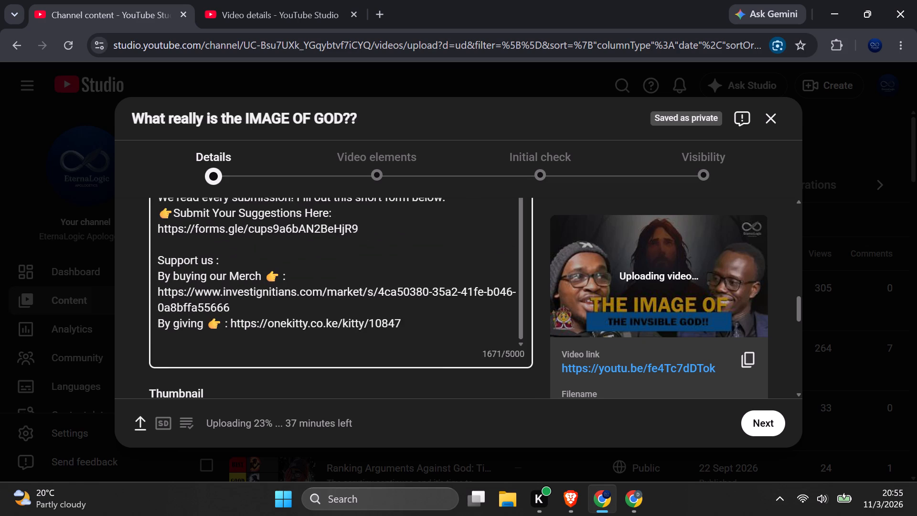
{"action": "scroll", "coordinate": [291, 334], "scroll_direction": "down", "scroll_amount": 1}
{"action": "scroll", "coordinate": [378, 275], "scroll_direction": "up", "scroll_amount": 3}
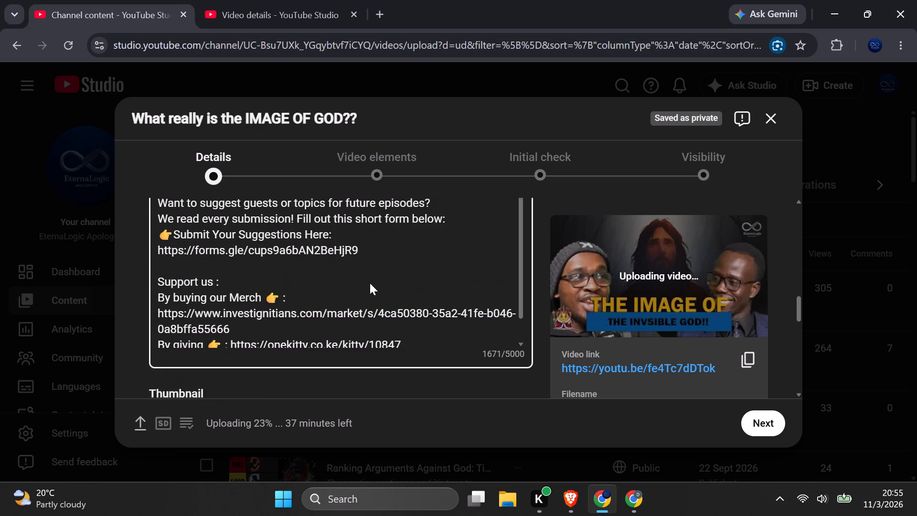
Add a full-width underscore divider line below the giving link at the end of the description, leaving a blank line between them.
{"action": "scroll", "coordinate": [369, 283], "scroll_direction": "up", "scroll_amount": 1}
{"action": "scroll", "coordinate": [365, 293], "scroll_direction": "down", "scroll_amount": 1}
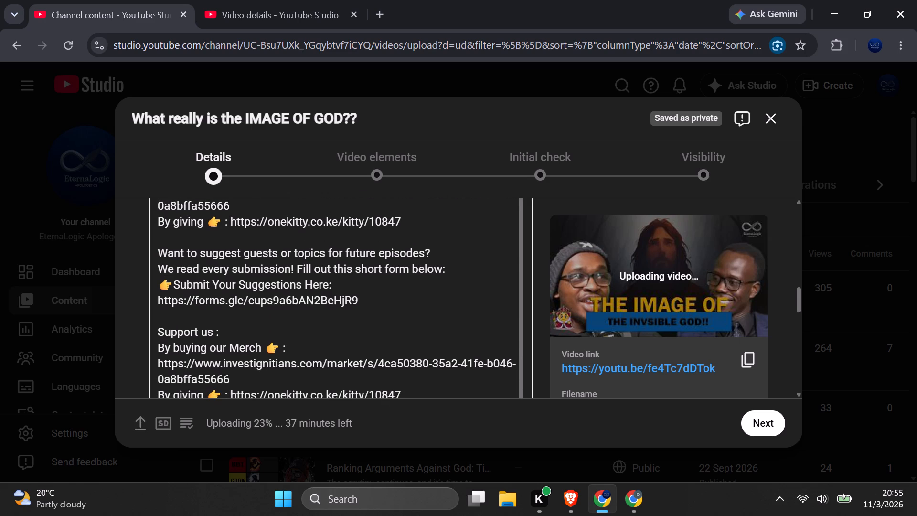
{"action": "scroll", "coordinate": [365, 295], "scroll_direction": "down", "scroll_amount": 2}
{"action": "scroll", "coordinate": [389, 326], "scroll_direction": "down", "scroll_amount": 2}
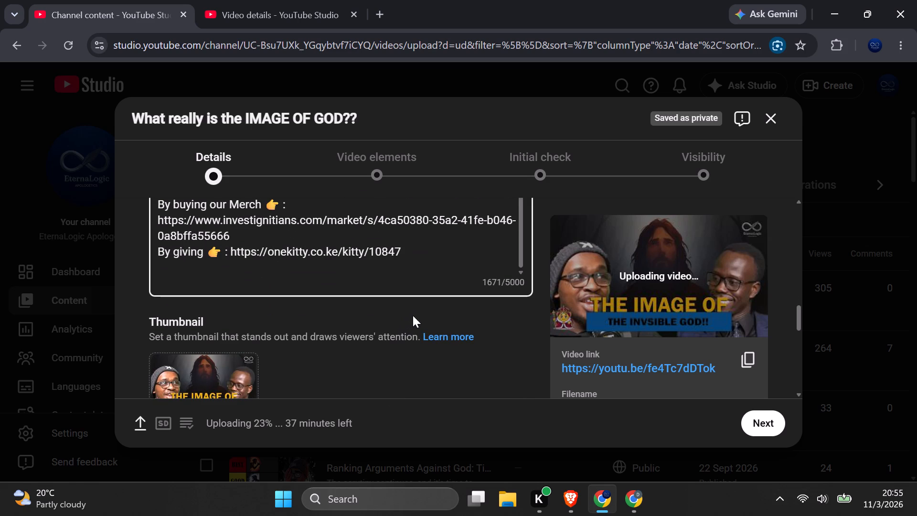
{"action": "left_click", "coordinate": [416, 253]}
{"action": "key", "text": "Return"}
{"action": "key", "text": "Return"}
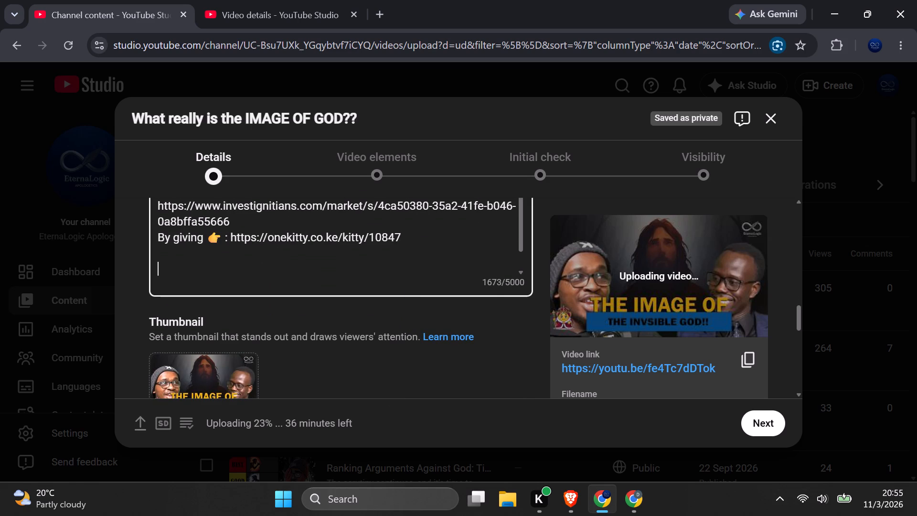
{"action": "key", "text": "shift+underscore"}
{"action": "key", "text": "shift+underscore"}
{"action": "key", "text": "shift+underscore"}
{"action": "key", "text": "shift+underscore"}
{"action": "key", "text": "shift+underscore"}
{"action": "key", "text": "shift+underscore"}
{"action": "key", "text": "shift+underscore"}
{"action": "key", "text": "shift+underscore"}
{"action": "key", "text": "shift+underscore"}
{"action": "key", "text": "shift+underscore"}
{"action": "key", "text": "shift+underscore"}
{"action": "key", "text": "shift+underscore"}
{"action": "key", "text": "shift+underscore"}
{"action": "key", "text": "shift+underscore"}
{"action": "key", "text": "shift+underscore"}
{"action": "key", "text": "shift+underscore"}
{"action": "key", "text": "shift+underscore"}
{"action": "key", "text": "shift+underscore"}
{"action": "key", "text": "shift+underscore"}
{"action": "key", "text": "shift+underscore"}
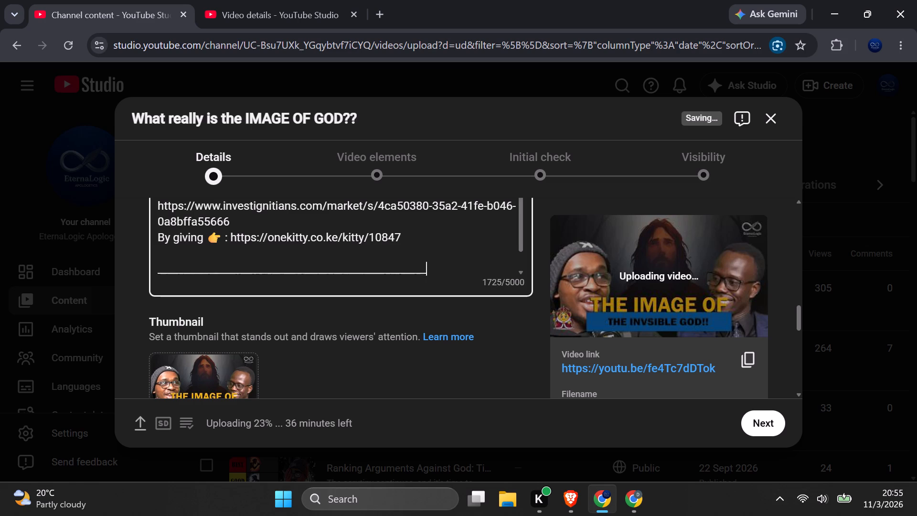
{"action": "key", "text": "shift+underscore"}
{"action": "key", "text": "shift+underscore"}
{"action": "key", "text": "shift+underscore"}
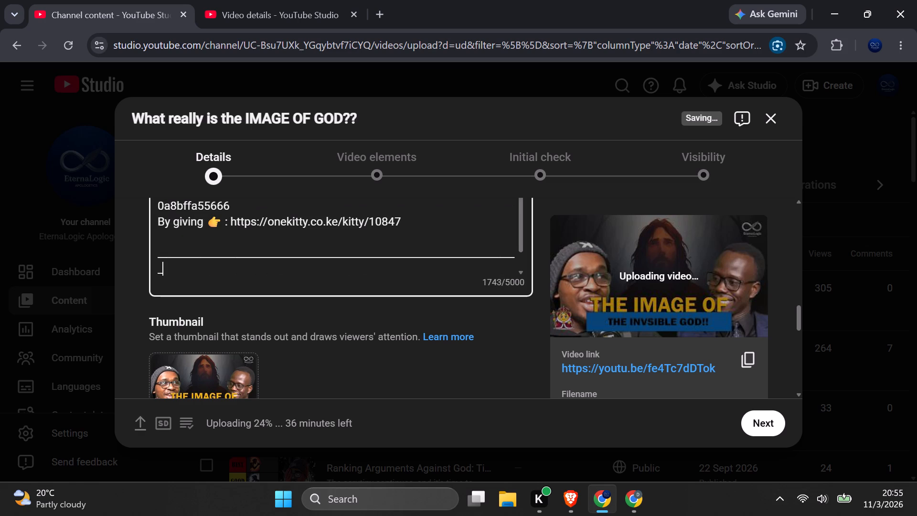
{"action": "key", "text": "BackSpace"}
Add the heading "TIMESTAMPS" below the divider line, separated by a blank line.
{"action": "key", "text": "Return"}
{"action": "key", "text": "Return"}
{"action": "key", "text": "t"}
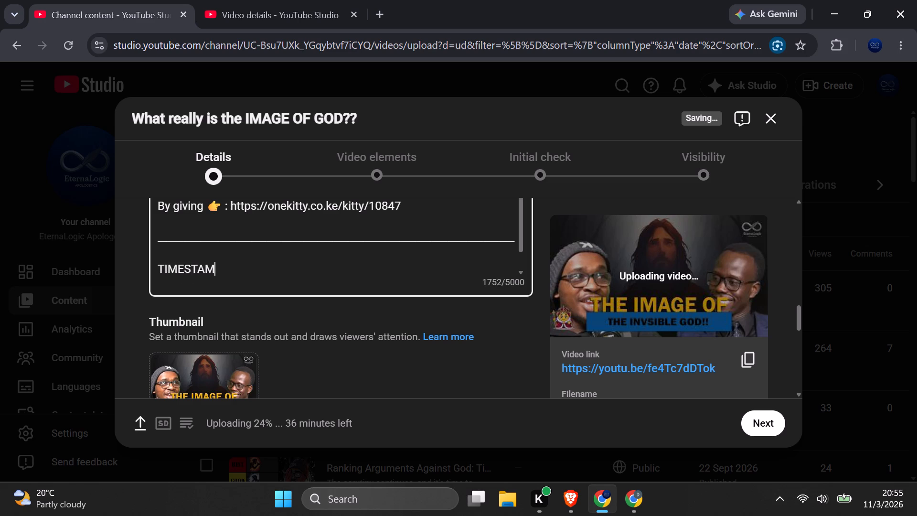
{"action": "key", "text": "Return"}
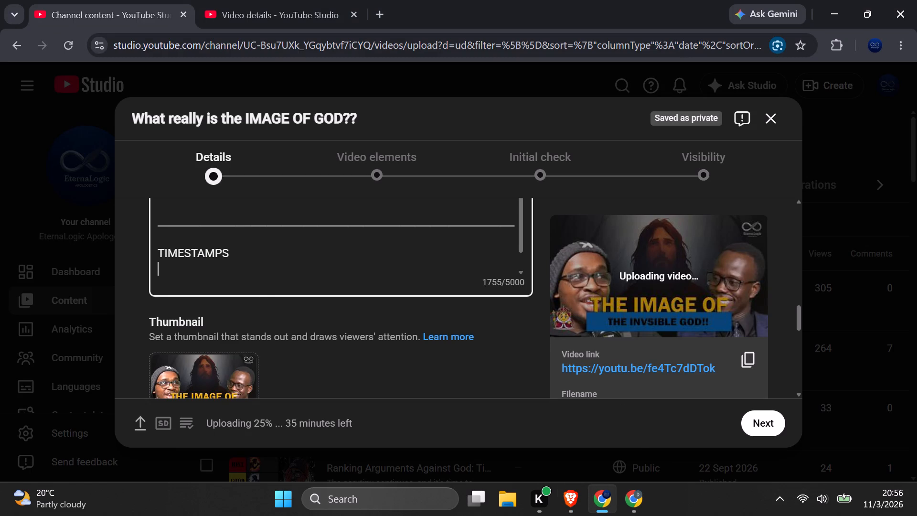
{"action": "key", "text": "Return"}
{"action": "key", "text": "ctrl+v"}
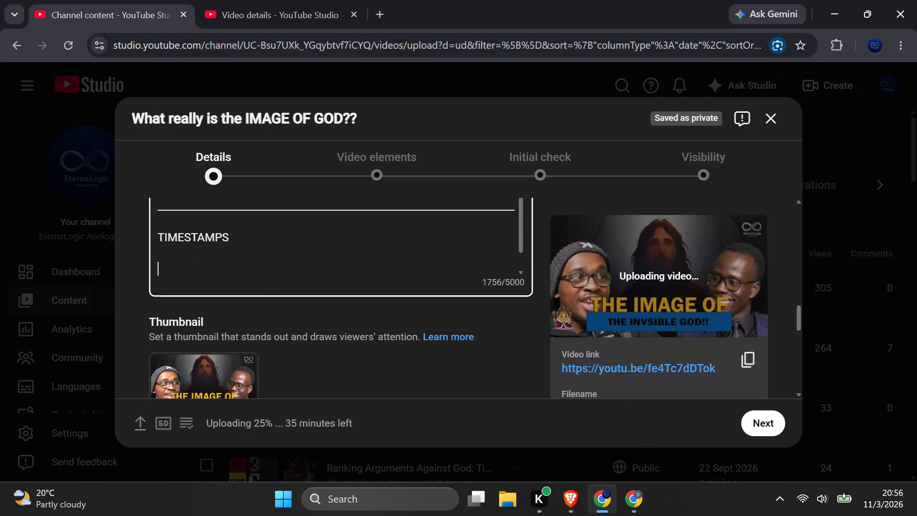
{"action": "scroll", "coordinate": [402, 258], "scroll_direction": "right", "scroll_amount": 1}
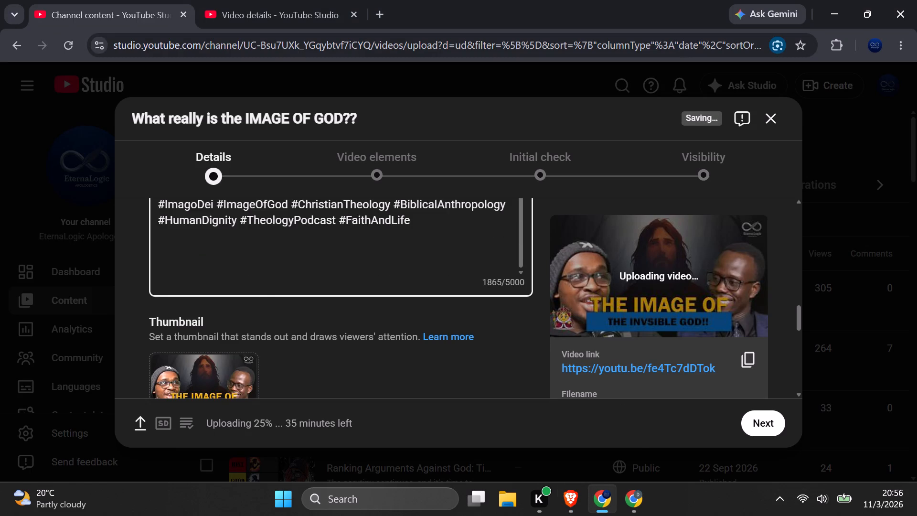
{"action": "scroll", "coordinate": [402, 258], "scroll_direction": "right", "scroll_amount": 1}
{"action": "scroll", "coordinate": [402, 258], "scroll_direction": "down", "scroll_amount": 1}
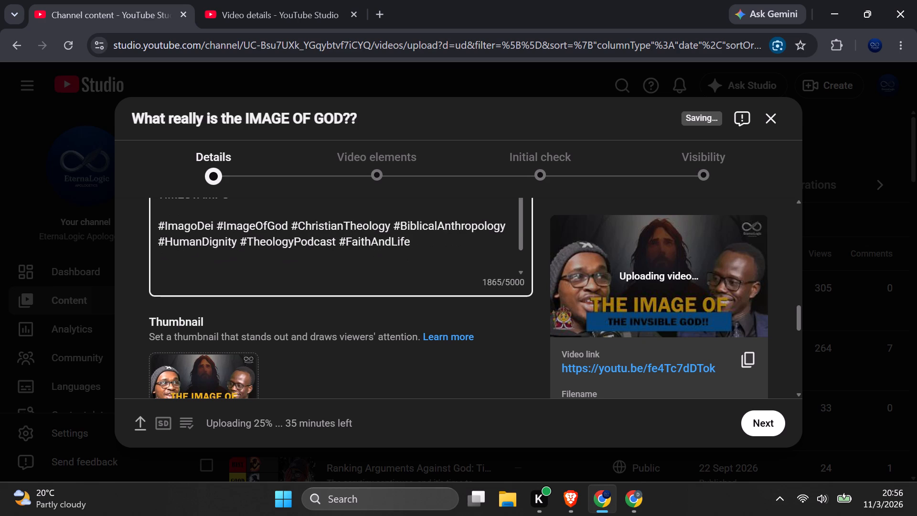
{"action": "key", "text": "BackSpace"}
{"action": "key", "text": "BackSpace"}
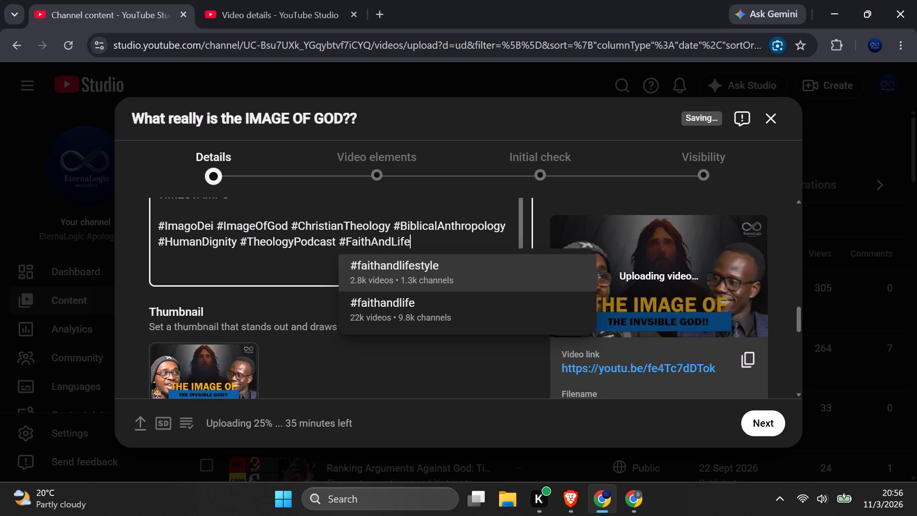
Place the text cursor on the blank line under TIMESTAMPS and switch to WhatsApp.
{"action": "left_click", "coordinate": [262, 215]}
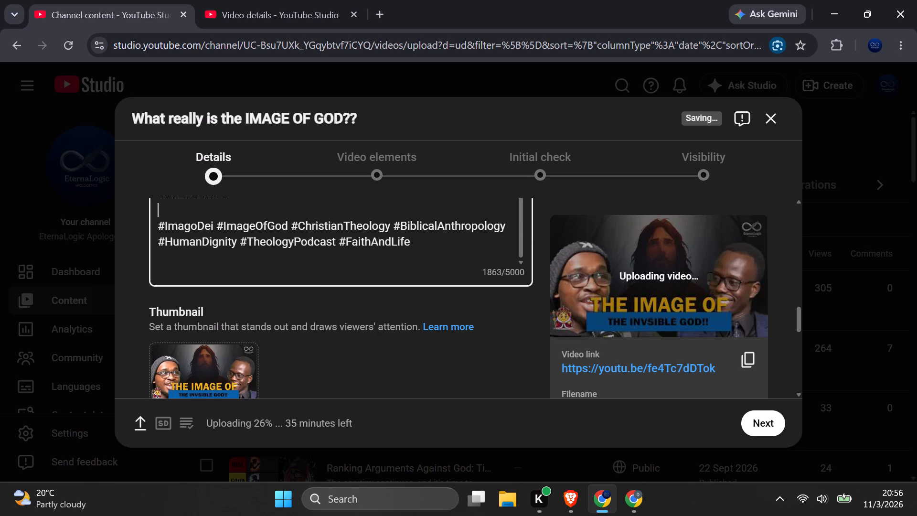
{"action": "scroll", "coordinate": [262, 215], "scroll_direction": "up", "scroll_amount": 1}
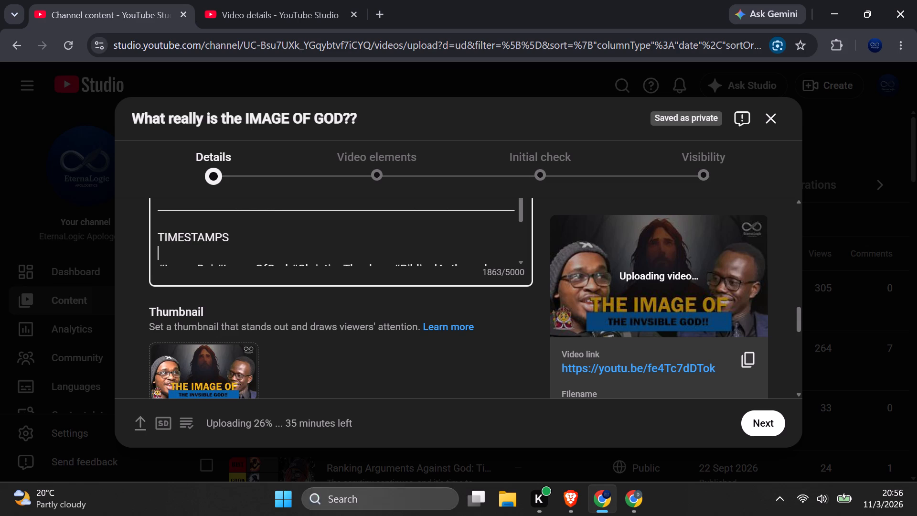
{"action": "left_click", "coordinate": [288, 498]}
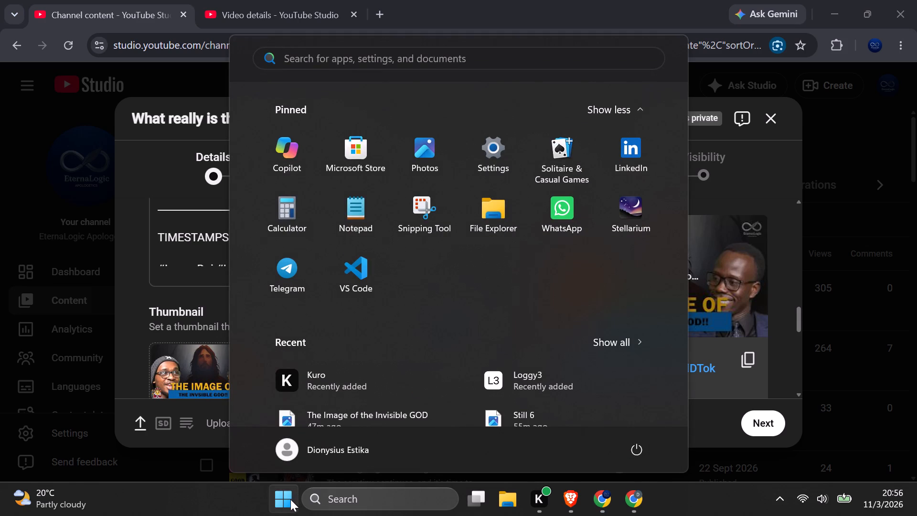
{"action": "left_click", "coordinate": [566, 214]}
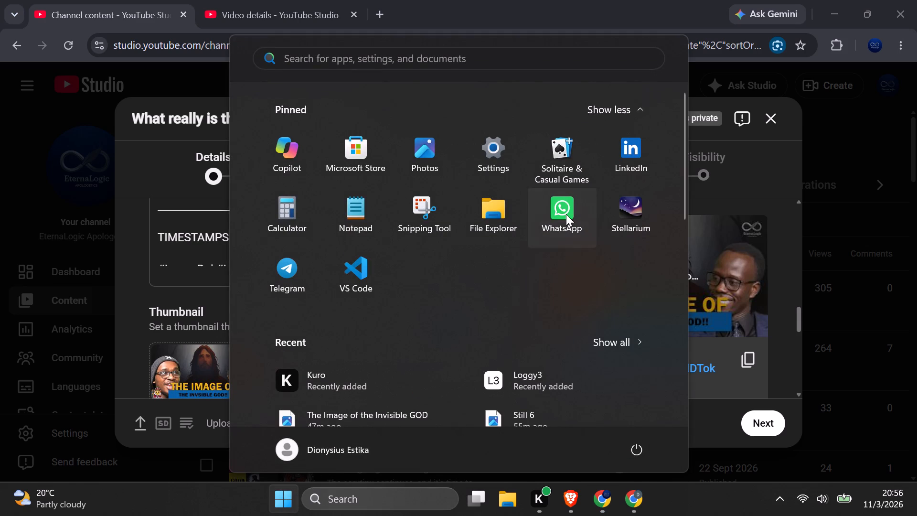
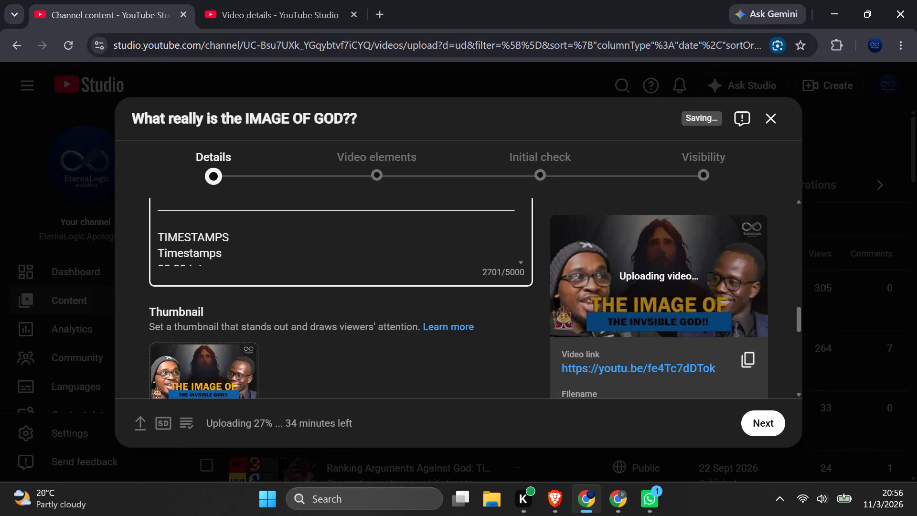
Delete the duplicate "Timestamps" line beneath the TIMESTAMPS heading so the list starts directly with 00:00 Intro.
{"action": "left_click_drag", "start_coordinate": [227, 251], "coordinate": [187, 251]}
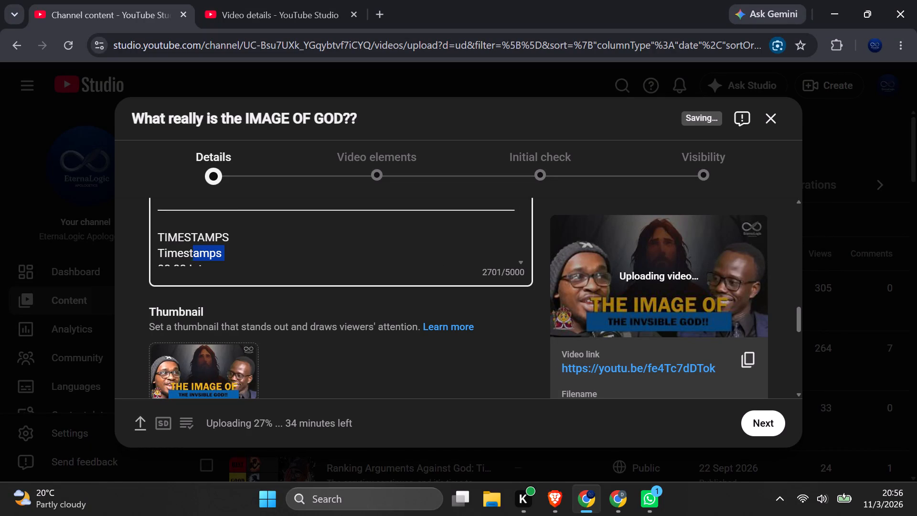
{"action": "left_click_drag", "start_coordinate": [187, 251], "coordinate": [149, 250]}
{"action": "left_click", "coordinate": [238, 252]}
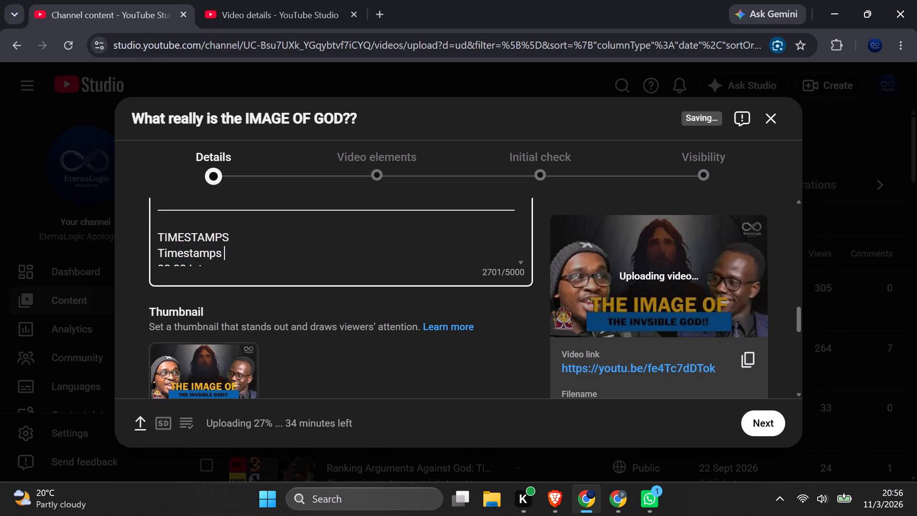
{"action": "key", "text": "BackSpace"}
{"action": "key", "text": "BackSpace"}
{"action": "key", "text": "BackSpace"}
{"action": "key", "text": "BackSpace"}
{"action": "key", "text": "BackSpace"}
{"action": "key", "text": "BackSpace"}
{"action": "key", "text": "BackSpace"}
{"action": "key", "text": "BackSpace"}
{"action": "key", "text": "BackSpace"}
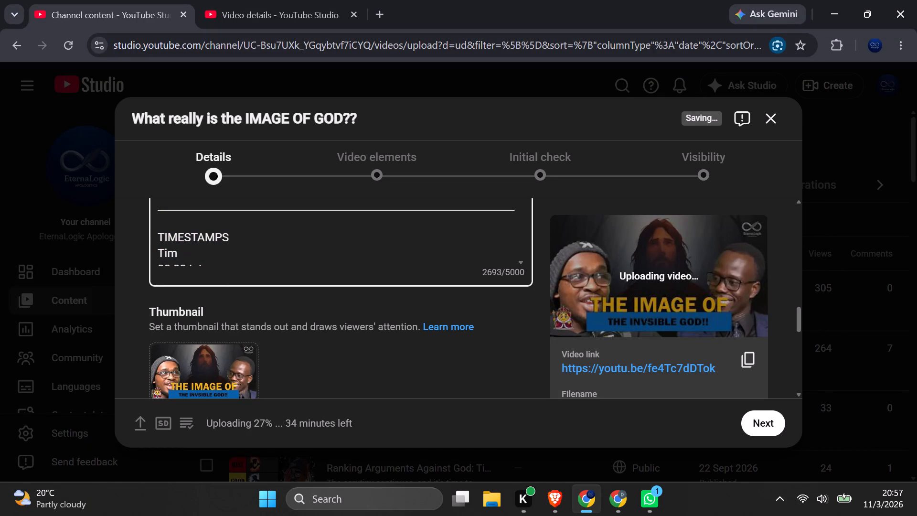
{"action": "key", "text": "BackSpace"}
{"action": "key", "text": "BackSpace"}
{"action": "key", "text": "BackSpace"}
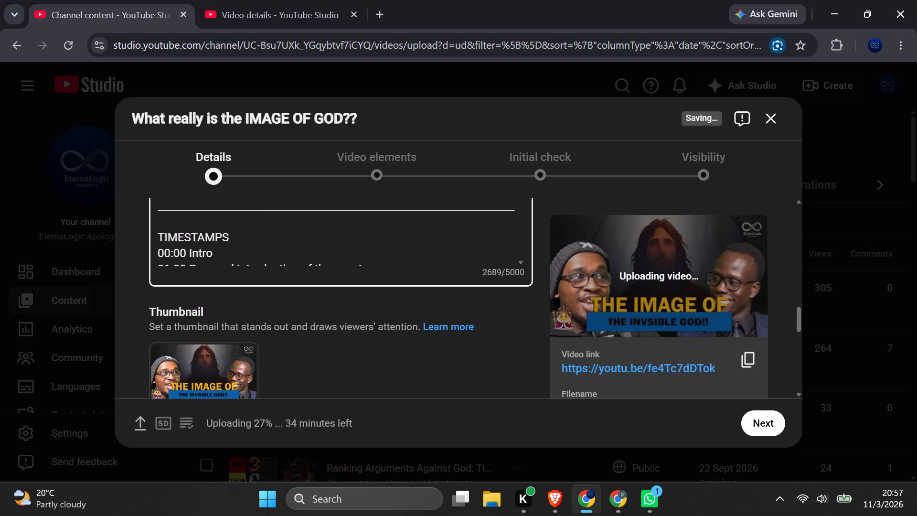
Insert two blank lines between the last timestamp, 1:06:00 Recommended resources and materials, and the hashtags in the description.
{"action": "scroll", "coordinate": [280, 276], "scroll_direction": "up", "scroll_amount": 7}
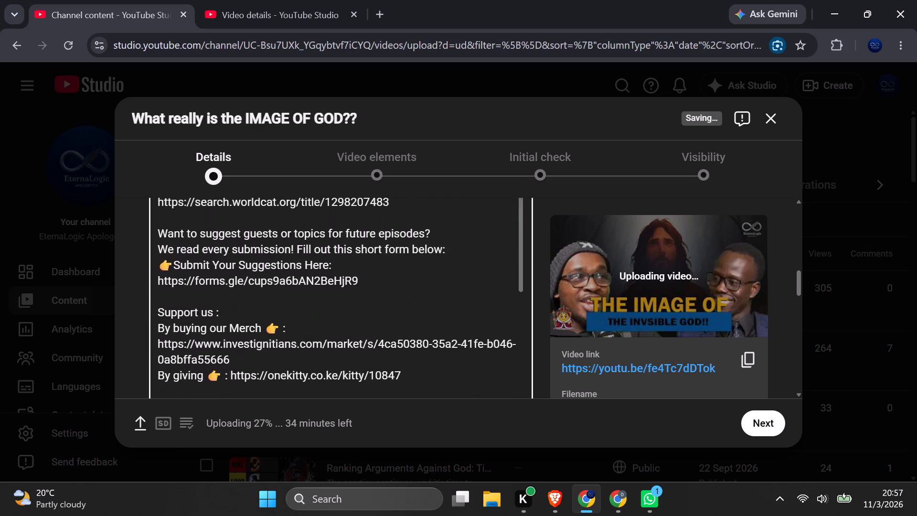
{"action": "scroll", "coordinate": [297, 268], "scroll_direction": "up", "scroll_amount": 3}
{"action": "scroll", "coordinate": [839, 342], "scroll_direction": "up", "scroll_amount": 5}
{"action": "scroll", "coordinate": [264, 245], "scroll_direction": "down", "scroll_amount": 11}
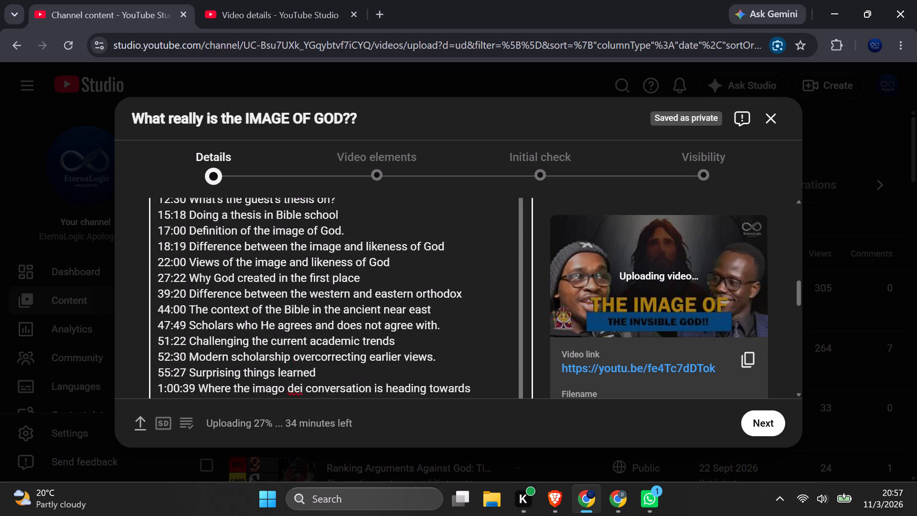
{"action": "scroll", "coordinate": [260, 261], "scroll_direction": "down", "scroll_amount": 2}
{"action": "scroll", "coordinate": [260, 261], "scroll_direction": "up", "scroll_amount": 1}
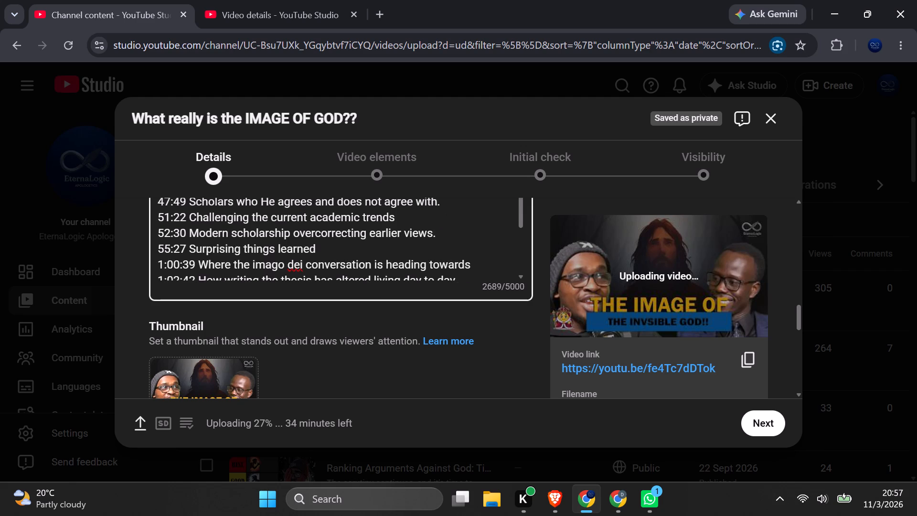
{"action": "scroll", "coordinate": [372, 247], "scroll_direction": "down", "scroll_amount": 1}
{"action": "left_click", "coordinate": [408, 227]}
{"action": "key", "text": "Return"}
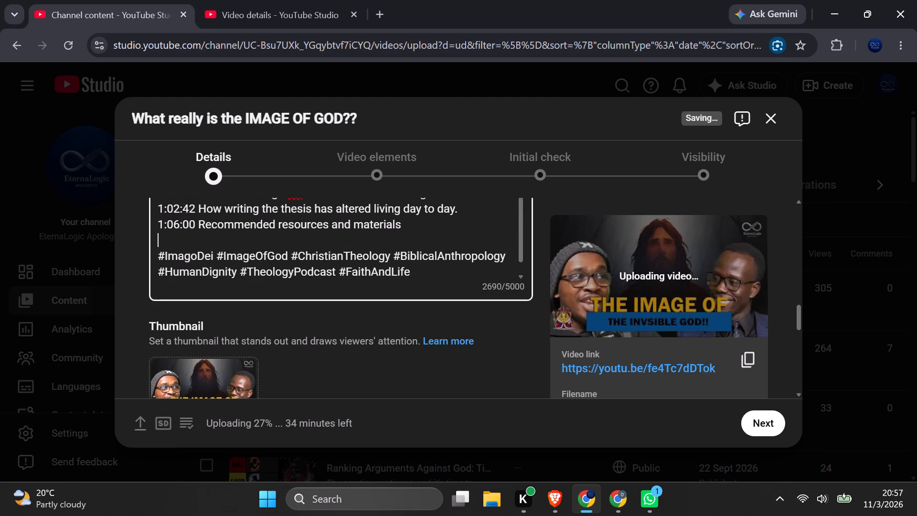
{"action": "key", "text": "Return"}
Capitalize "Imago Dei" in the 1:00:39 timestamp line of the description.
{"action": "scroll", "coordinate": [409, 228], "scroll_direction": "up", "scroll_amount": 1}
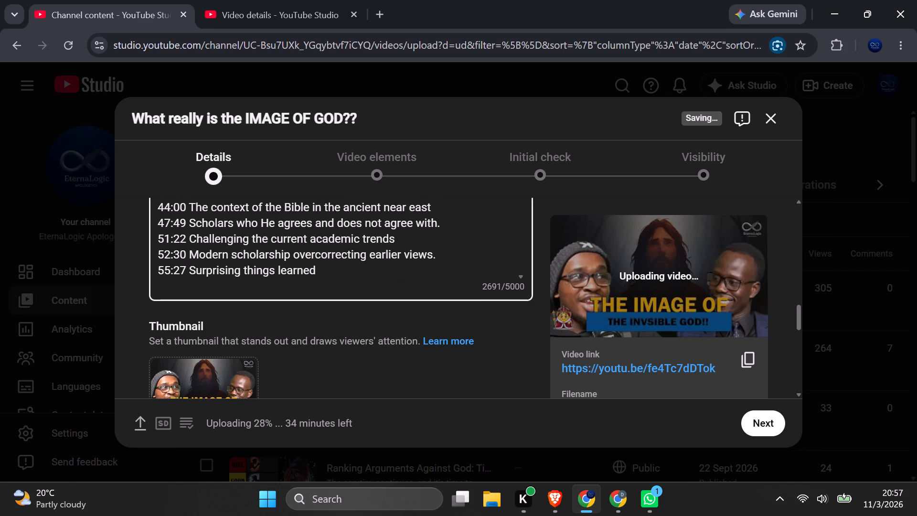
{"action": "scroll", "coordinate": [401, 222], "scroll_direction": "down", "scroll_amount": 1}
{"action": "left_click", "coordinate": [293, 248]}
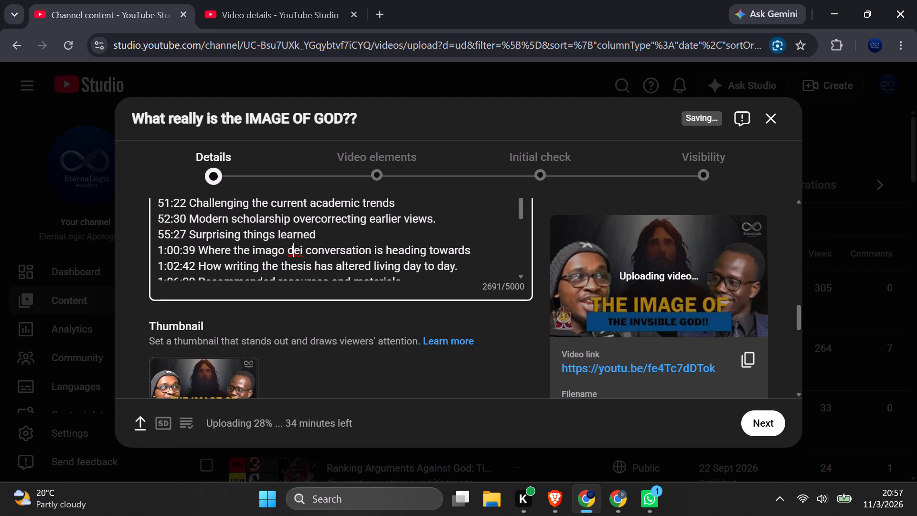
{"action": "key", "text": "BackSpace"}
{"action": "key", "text": "d"}
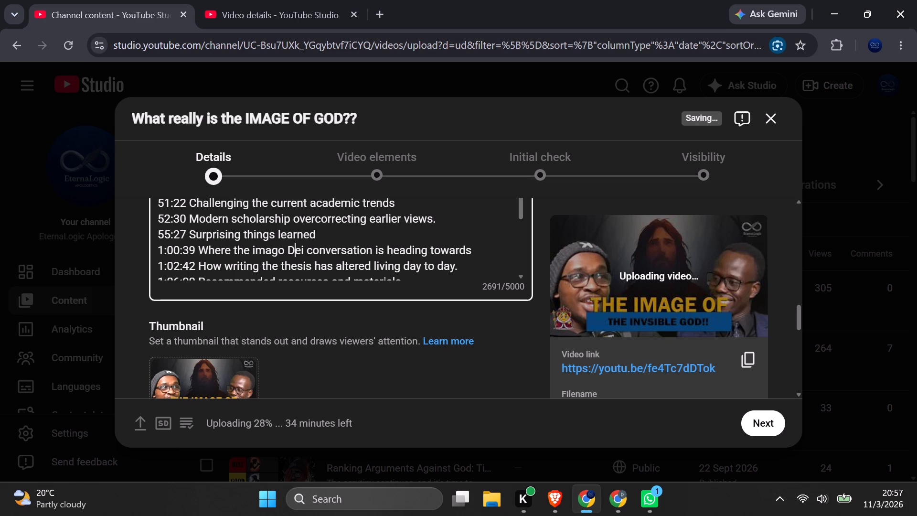
{"action": "key", "text": "Left"}
{"action": "key", "text": "Left"}
{"action": "key", "text": "Left"}
{"action": "key", "text": "Left"}
{"action": "key", "text": "Left"}
{"action": "key", "text": "Left"}
{"action": "key", "text": "BackSpace"}
{"action": "key", "text": "i"}
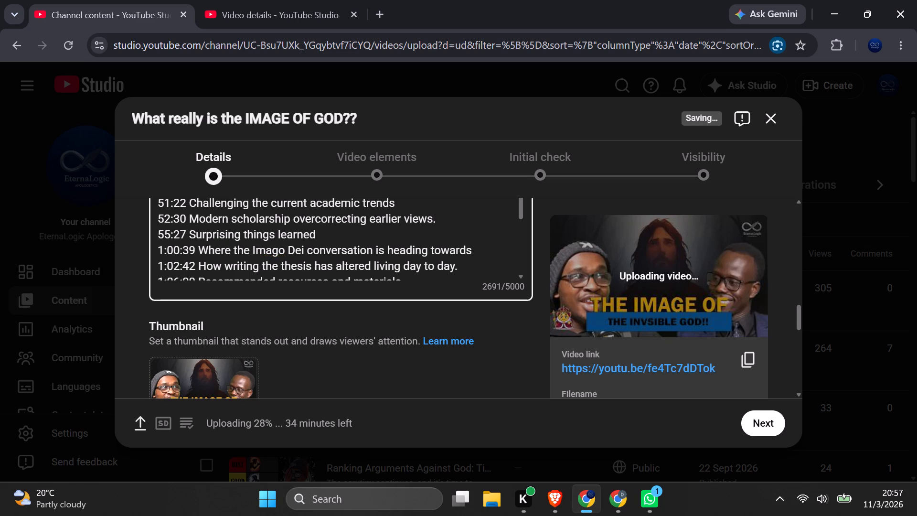
Review the finished description from the support links through the timestamps to the hashtags, plus the playlist and audience settings.
{"action": "scroll", "coordinate": [327, 301], "scroll_direction": "up", "scroll_amount": 1}
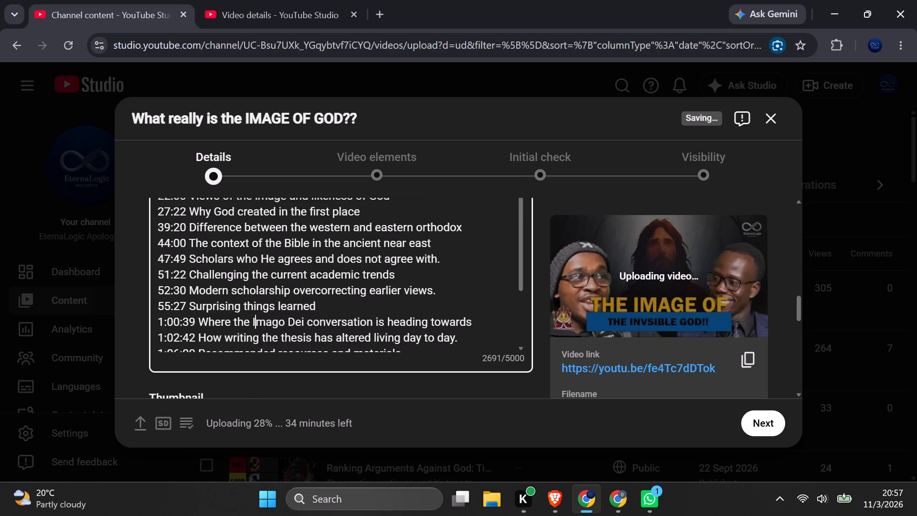
{"action": "scroll", "coordinate": [318, 269], "scroll_direction": "up", "scroll_amount": 4}
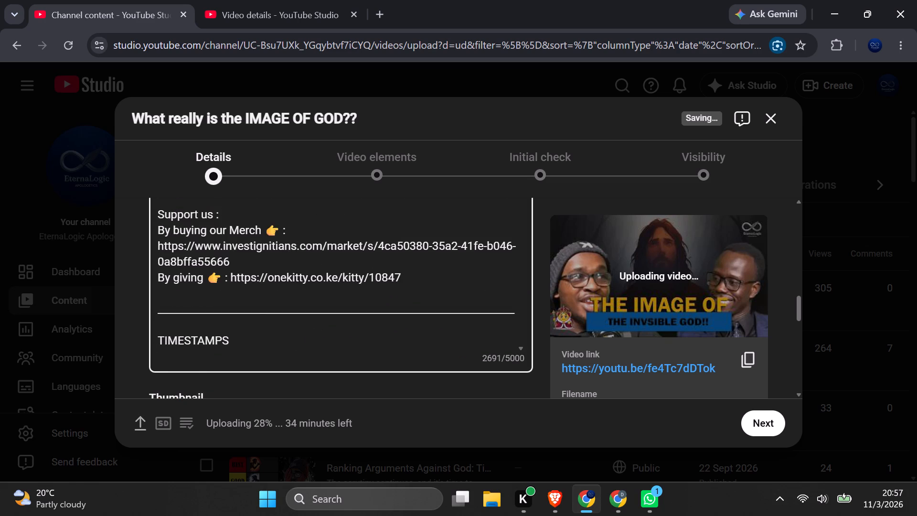
{"action": "scroll", "coordinate": [318, 269], "scroll_direction": "up", "scroll_amount": 5}
{"action": "scroll", "coordinate": [318, 269], "scroll_direction": "down", "scroll_amount": 10}
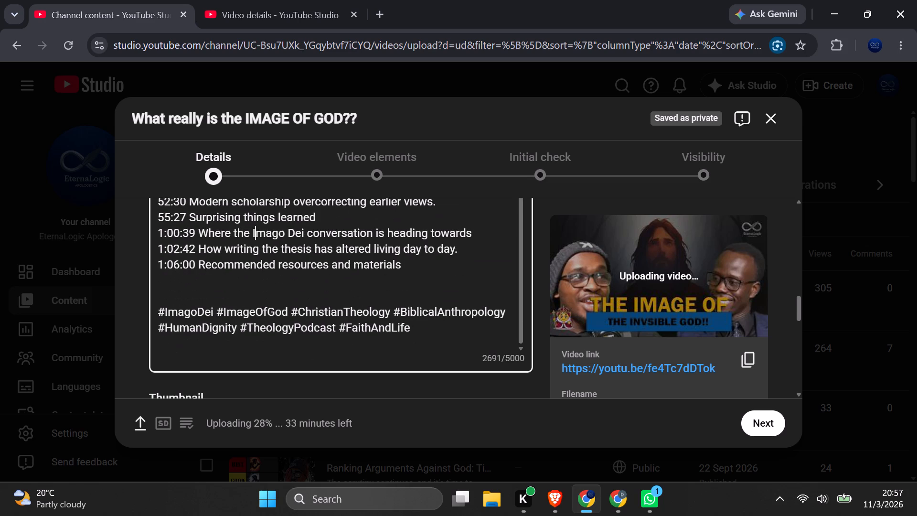
{"action": "scroll", "coordinate": [341, 287], "scroll_direction": "down", "scroll_amount": 5}
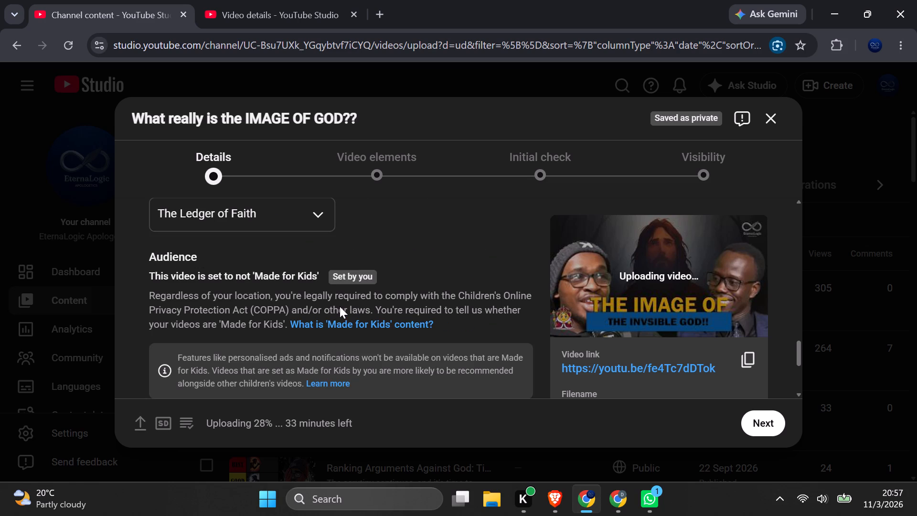
{"action": "scroll", "coordinate": [340, 307], "scroll_direction": "down", "scroll_amount": 3}
Go on to Video elements, add an end screen imported from the latest video after previewing the closing card, and save it.
{"action": "left_click", "coordinate": [755, 423]}
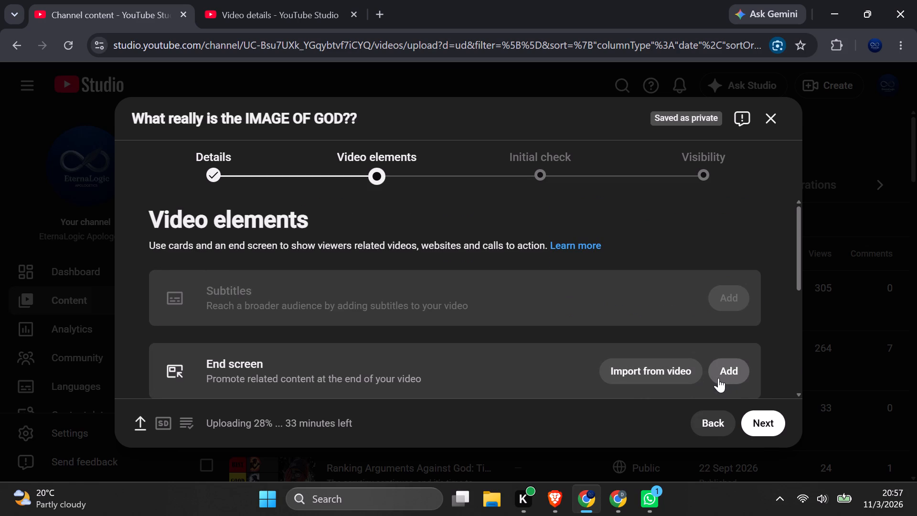
{"action": "left_click", "coordinate": [718, 378]}
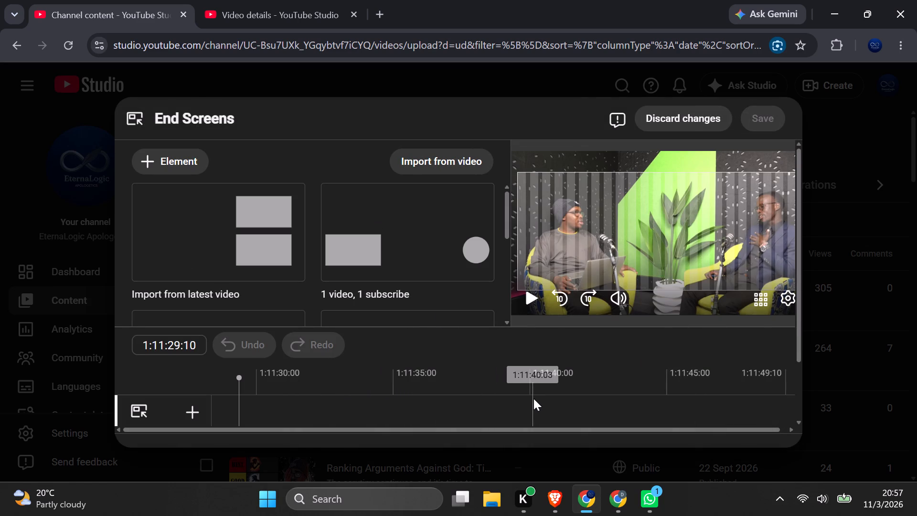
{"action": "left_click", "coordinate": [669, 398]}
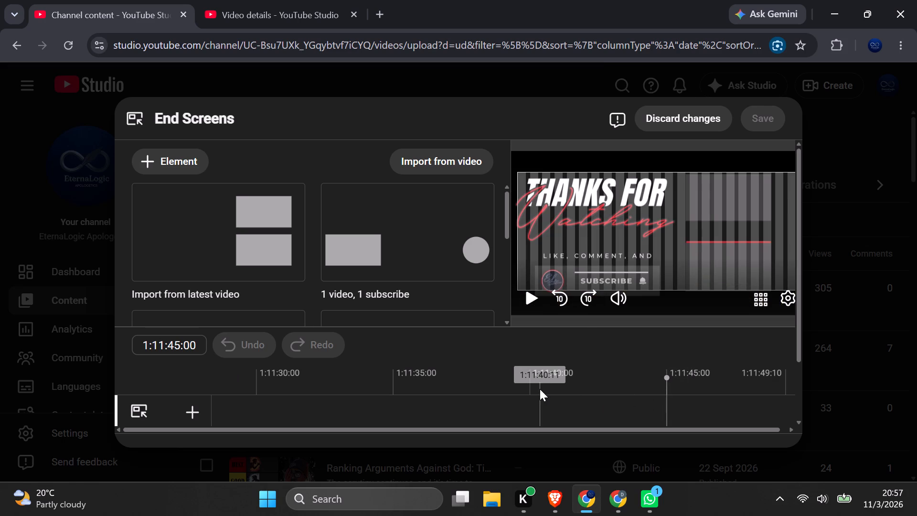
{"action": "left_click", "coordinate": [533, 391]}
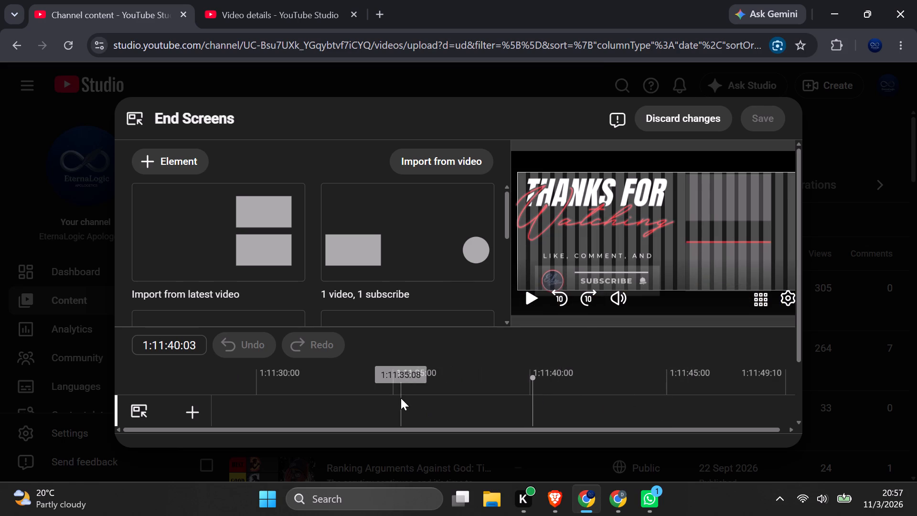
{"action": "left_click", "coordinate": [394, 398]}
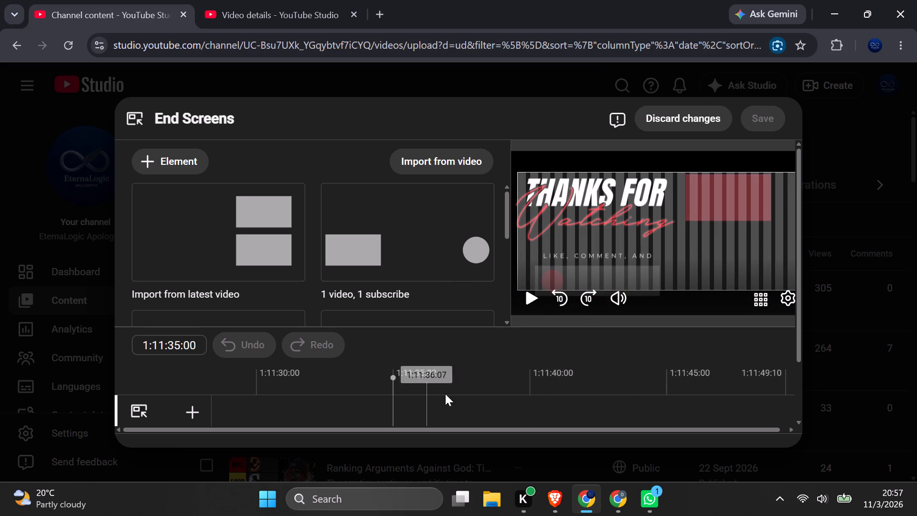
{"action": "left_click", "coordinate": [528, 395]}
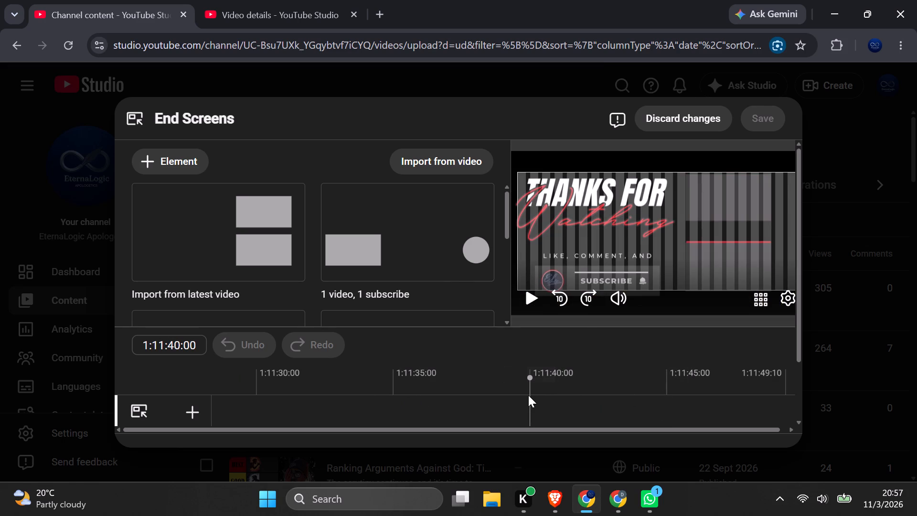
{"action": "left_click", "coordinate": [268, 243]}
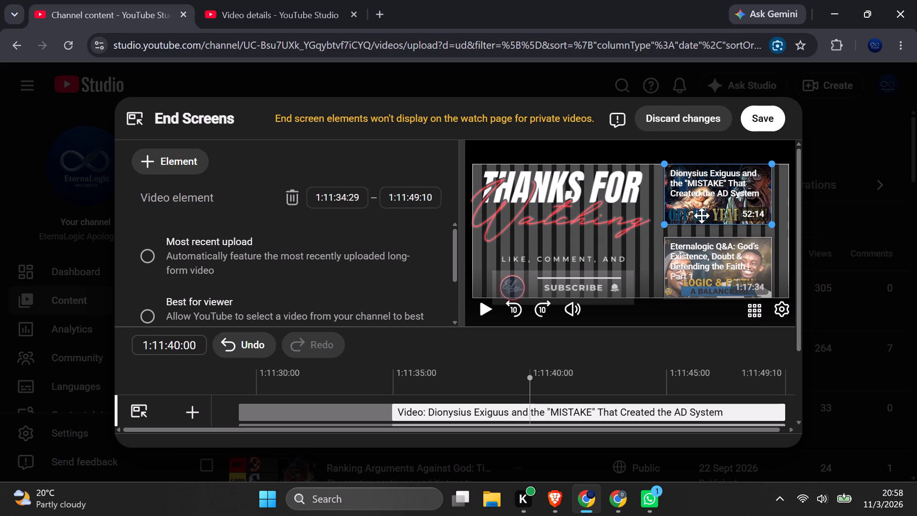
{"action": "left_click", "coordinate": [757, 123]}
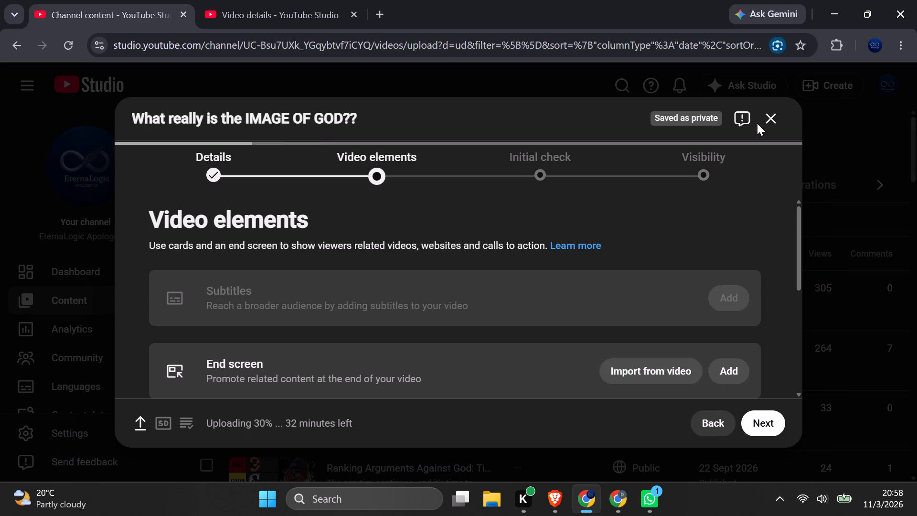
Move past Video elements and the Initial check to the Visibility stage without adding cards or a quiz.
{"action": "scroll", "coordinate": [644, 283], "scroll_direction": "down", "scroll_amount": 4}
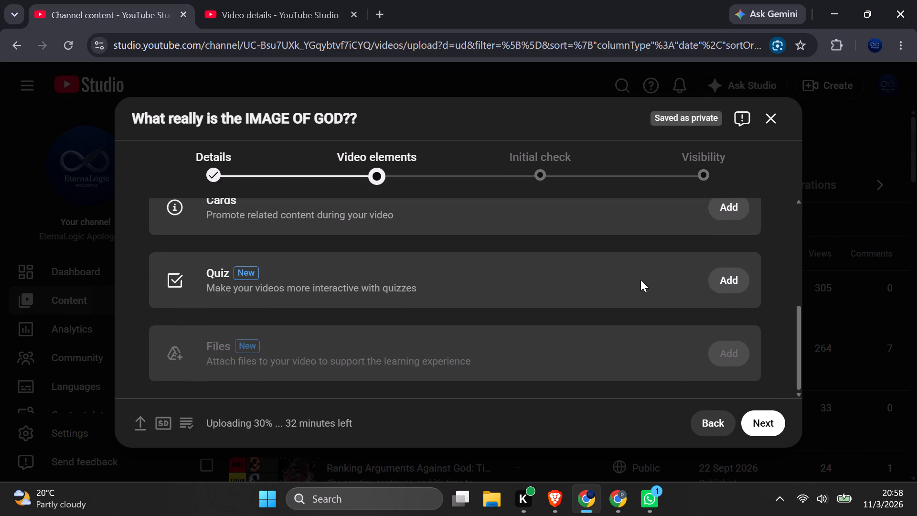
{"action": "scroll", "coordinate": [640, 279], "scroll_direction": "down", "scroll_amount": 4}
{"action": "left_click", "coordinate": [766, 426]}
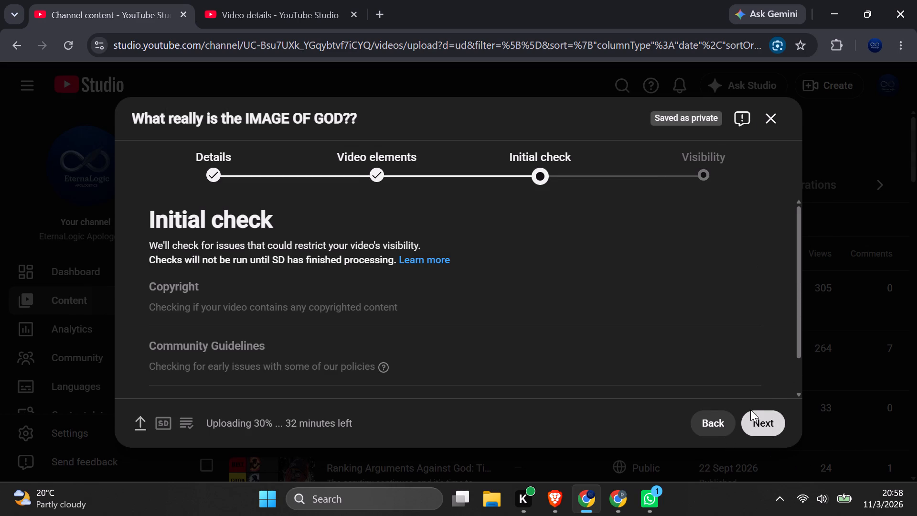
{"action": "scroll", "coordinate": [497, 311], "scroll_direction": "down", "scroll_amount": 6}
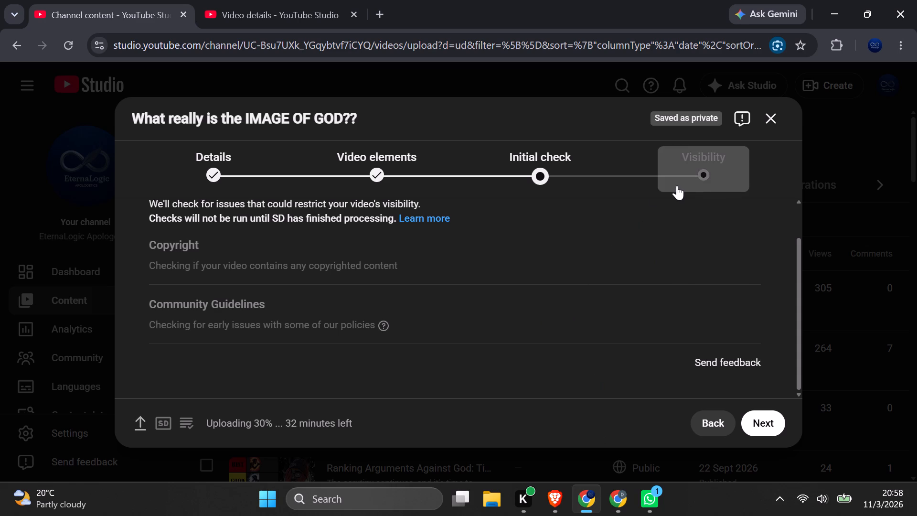
{"action": "left_click", "coordinate": [699, 168]}
Examine the Visibility options, including private, unlisted, public and scheduling, and the pre-publish checks.
{"action": "scroll", "coordinate": [269, 360], "scroll_direction": "down", "scroll_amount": 2}
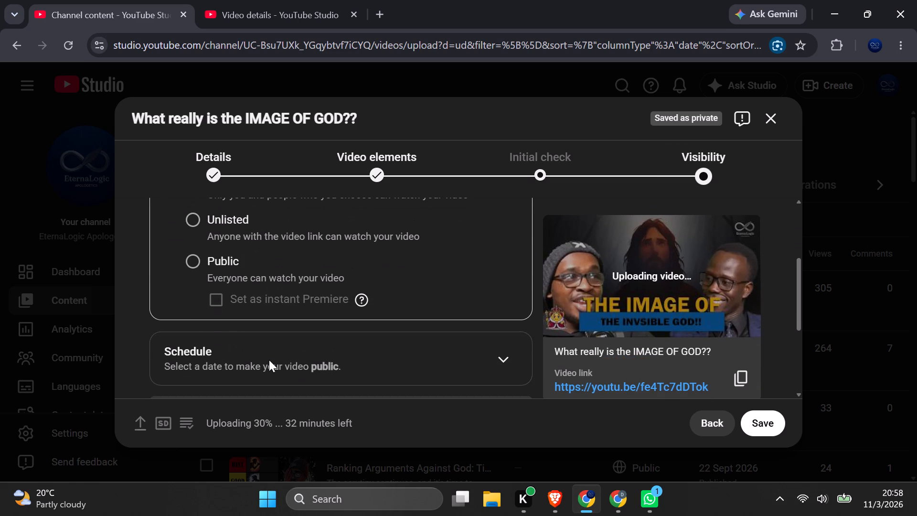
{"action": "scroll", "coordinate": [265, 322], "scroll_direction": "down", "scroll_amount": 3}
{"action": "scroll", "coordinate": [268, 322], "scroll_direction": "up", "scroll_amount": 3}
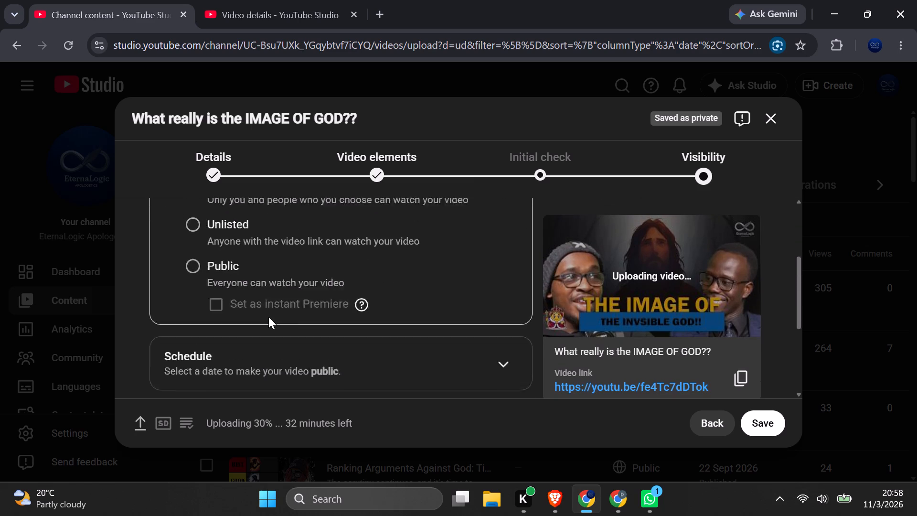
{"action": "scroll", "coordinate": [269, 314], "scroll_direction": "up", "scroll_amount": 1}
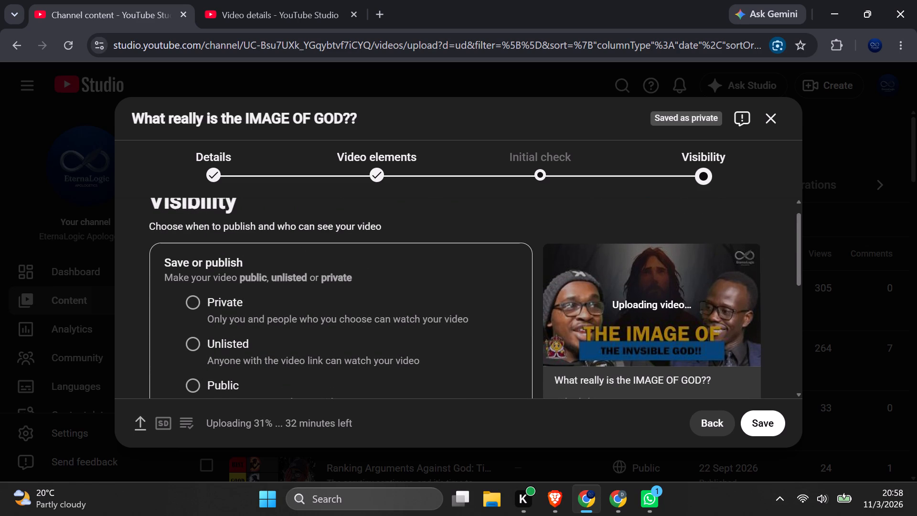
{"action": "scroll", "coordinate": [313, 333], "scroll_direction": "down", "scroll_amount": 3}
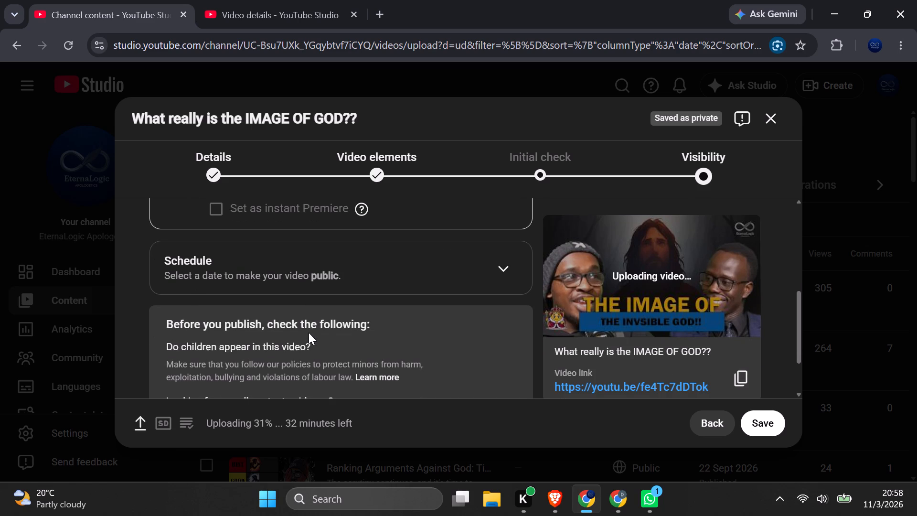
{"action": "scroll", "coordinate": [322, 318], "scroll_direction": "down", "scroll_amount": 2}
{"action": "scroll", "coordinate": [320, 319], "scroll_direction": "up", "scroll_amount": 3}
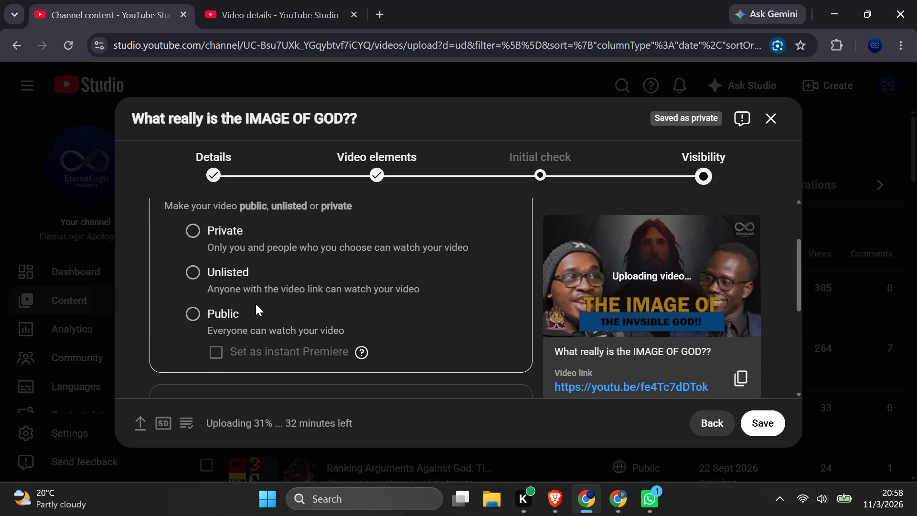
{"action": "scroll", "coordinate": [351, 280], "scroll_direction": "up", "scroll_amount": 2}
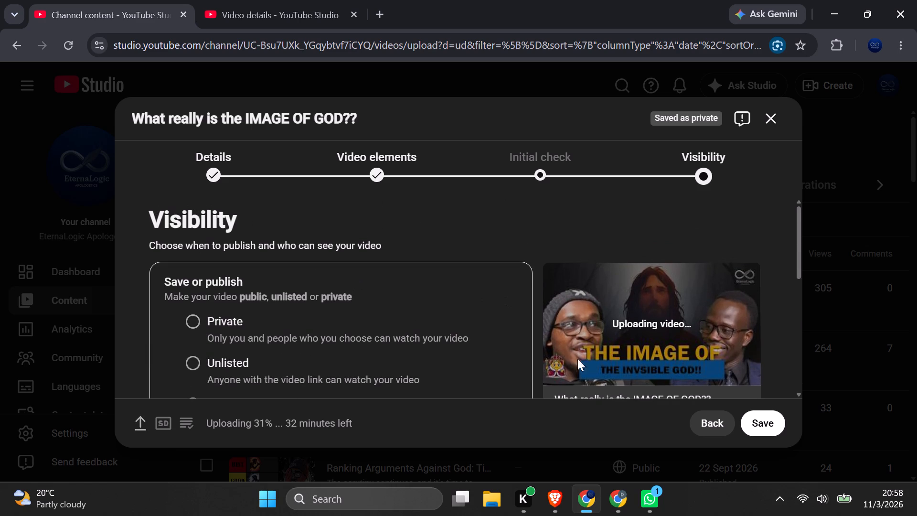
Close the other Chrome window showing the WorldCat book page and return to the upload in YouTube Studio.
{"action": "left_click", "coordinate": [617, 491]}
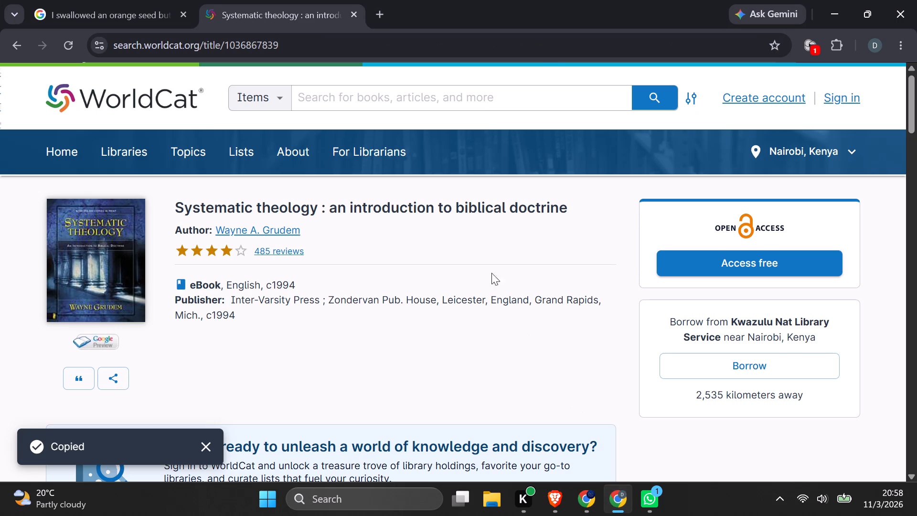
{"action": "left_click", "coordinate": [908, 10]}
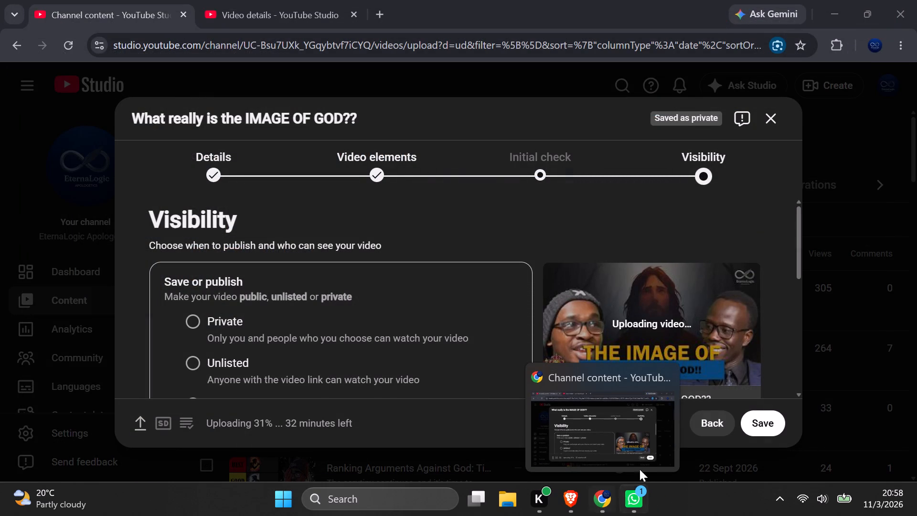
{"action": "left_click", "coordinate": [602, 504]}
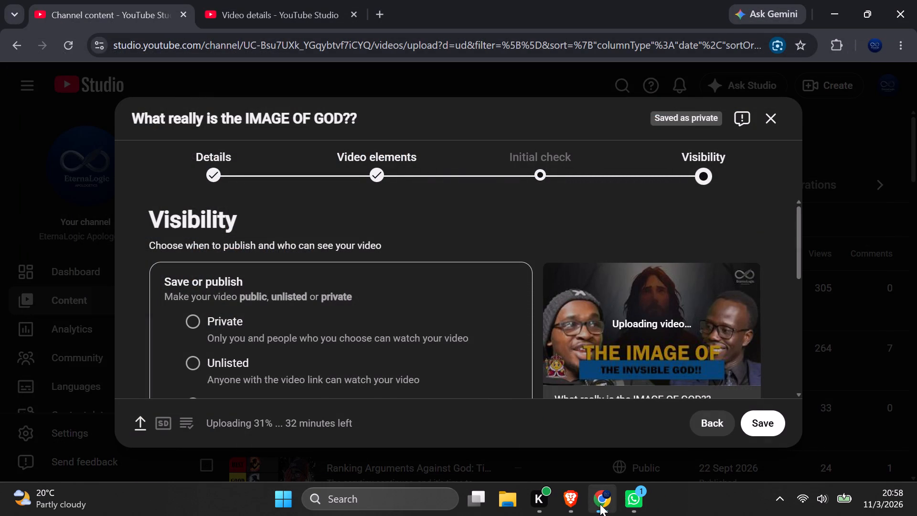
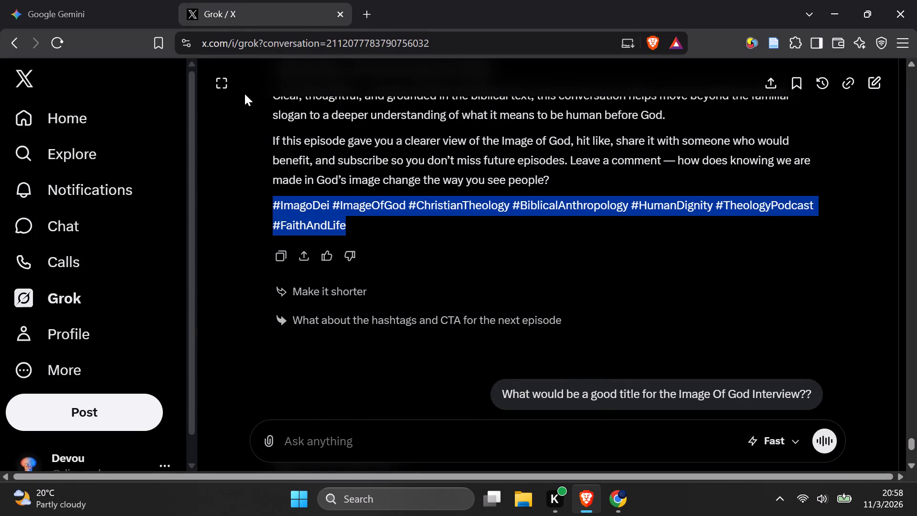
Open a blank new tab and close the Grok and Google Gemini tabs.
{"action": "left_click", "coordinate": [365, 11]}
{"action": "left_click", "coordinate": [340, 14]}
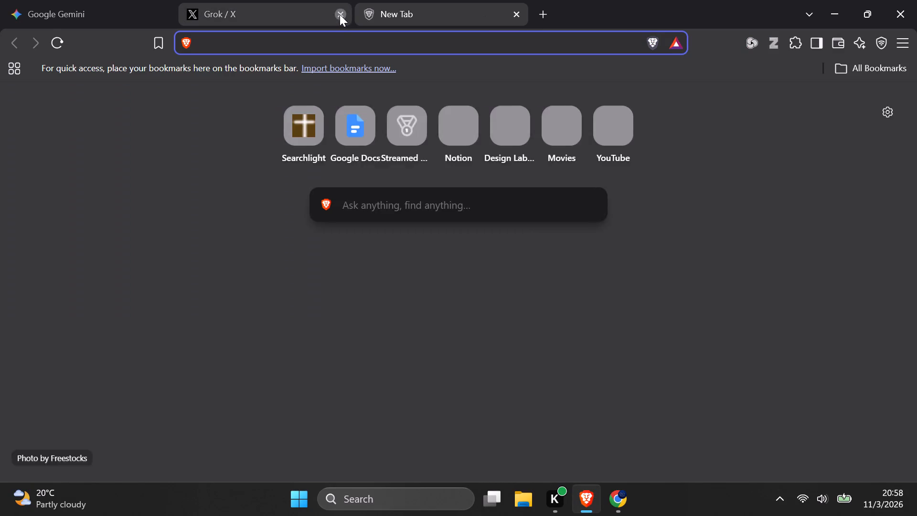
{"action": "left_click", "coordinate": [165, 12]}
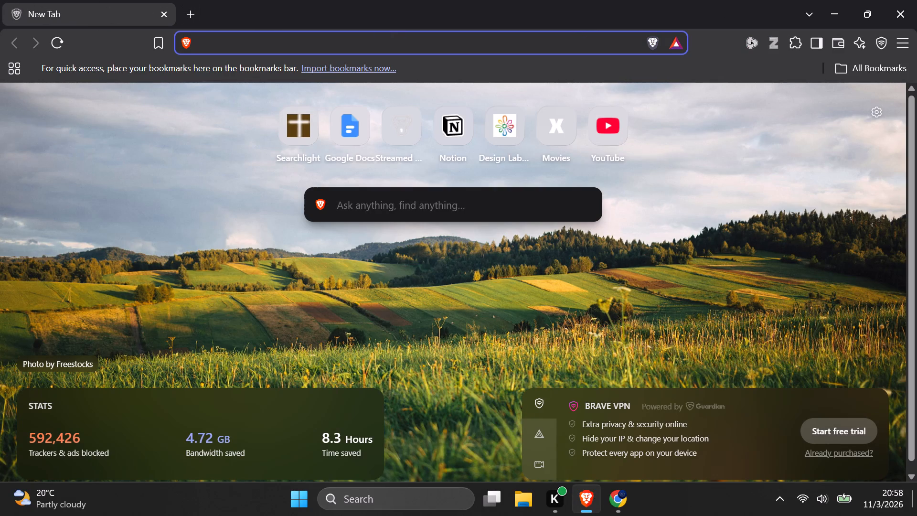
Open the YouTube home page and look through the recommended videos and Shorts in the feed.
{"action": "left_click", "coordinate": [605, 127]}
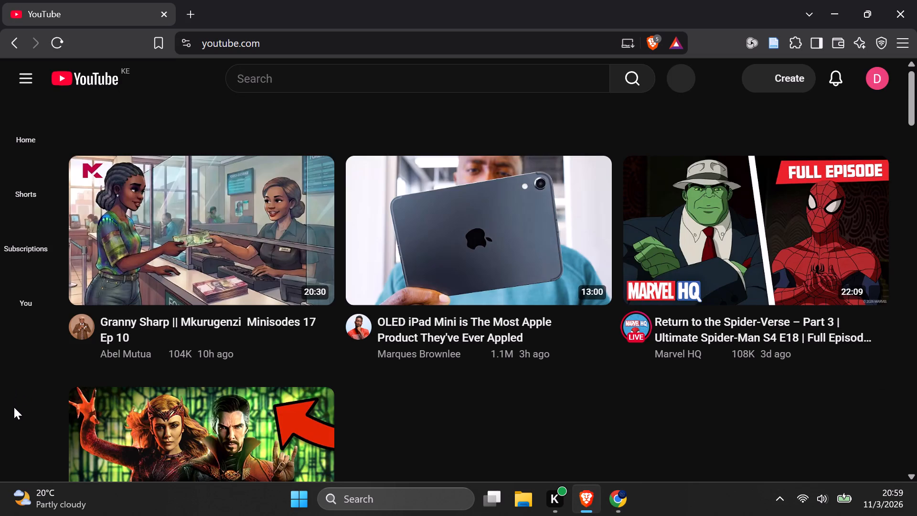
{"action": "scroll", "coordinate": [14, 407], "scroll_direction": "down", "scroll_amount": 2}
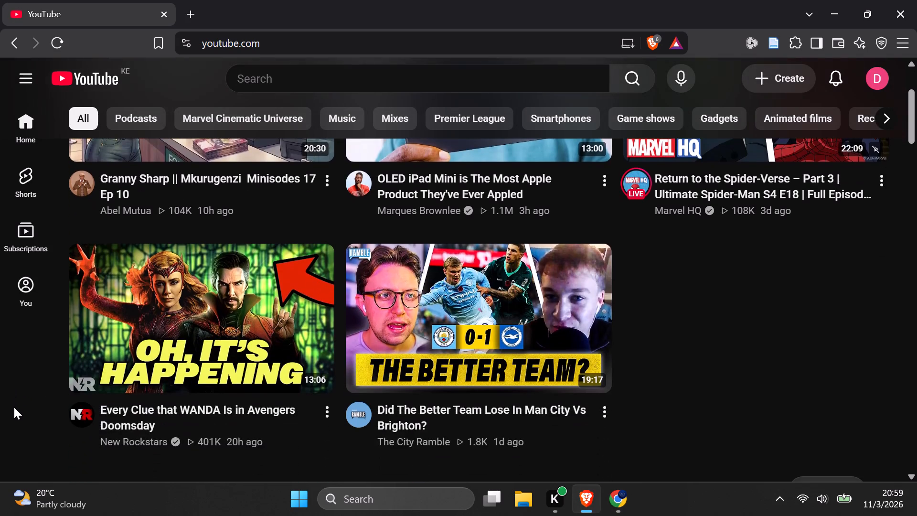
{"action": "scroll", "coordinate": [14, 407], "scroll_direction": "down", "scroll_amount": 2}
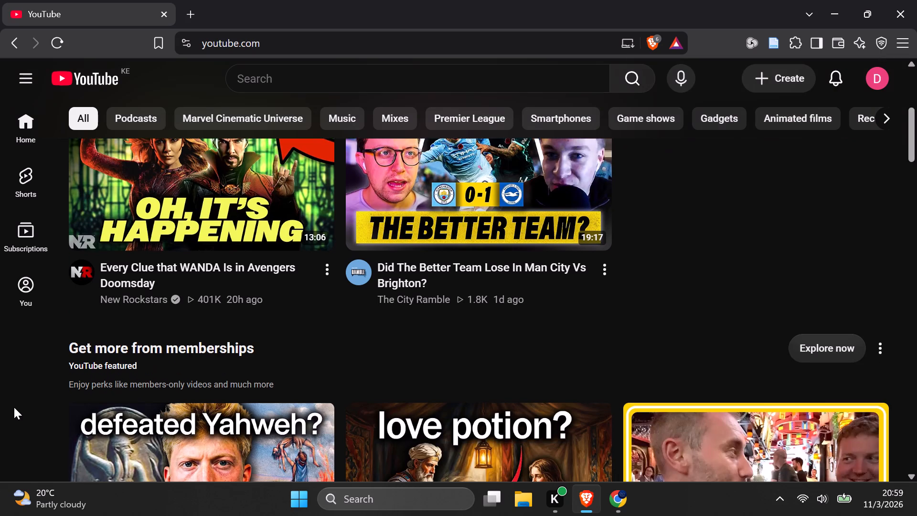
{"action": "scroll", "coordinate": [14, 407], "scroll_direction": "down", "scroll_amount": 5}
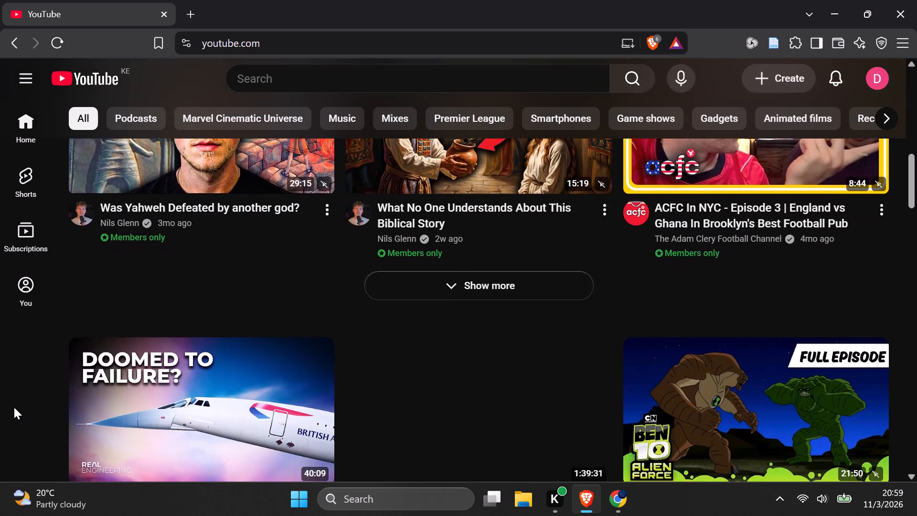
{"action": "scroll", "coordinate": [14, 407], "scroll_direction": "down", "scroll_amount": 14}
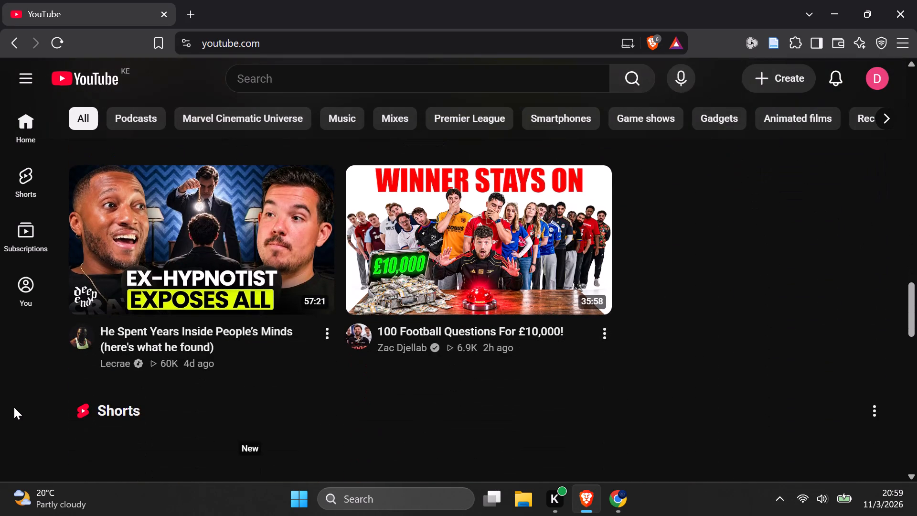
{"action": "scroll", "coordinate": [14, 407], "scroll_direction": "down", "scroll_amount": 2}
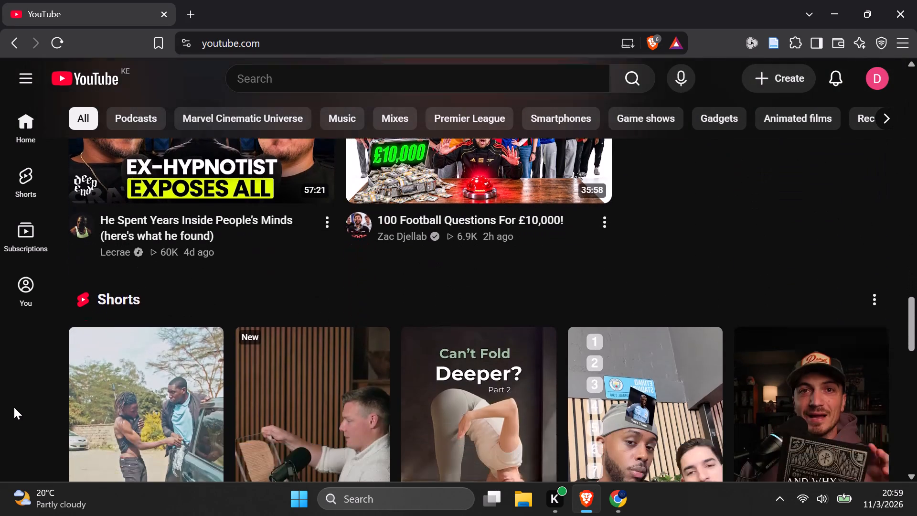
{"action": "scroll", "coordinate": [14, 407], "scroll_direction": "down", "scroll_amount": 4}
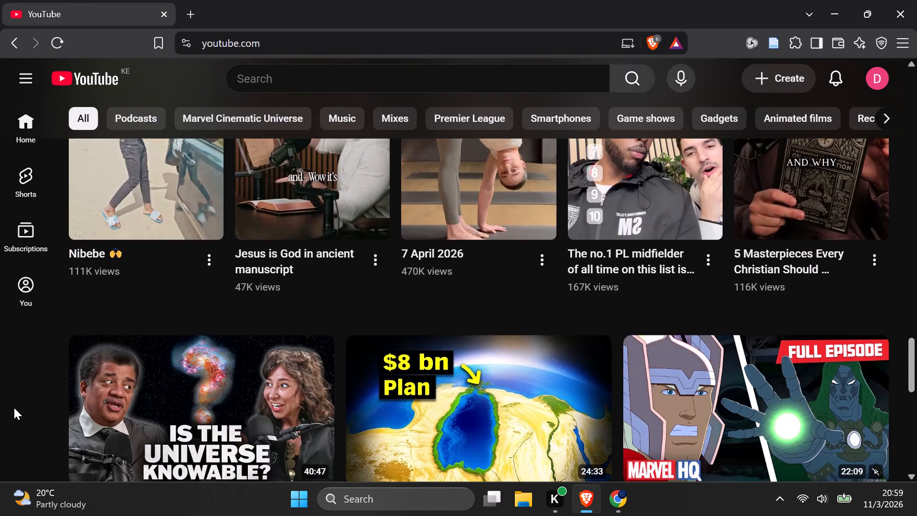
{"action": "scroll", "coordinate": [14, 408], "scroll_direction": "down", "scroll_amount": 4}
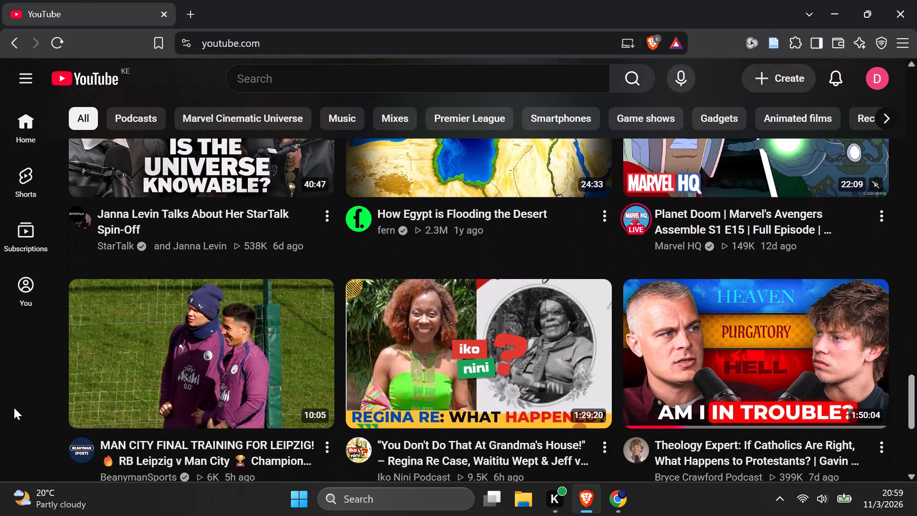
{"action": "scroll", "coordinate": [14, 408], "scroll_direction": "down", "scroll_amount": 1}
{"action": "scroll", "coordinate": [14, 408], "scroll_direction": "up", "scroll_amount": 2}
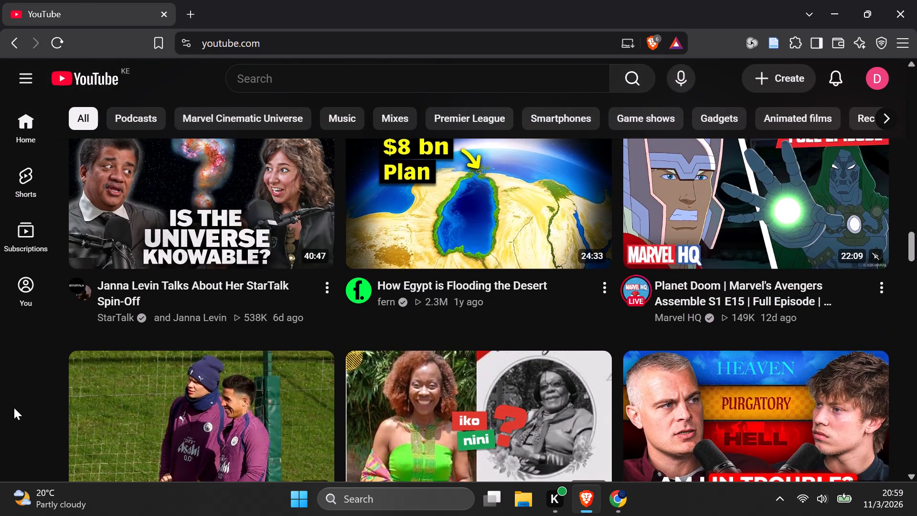
{"action": "scroll", "coordinate": [14, 408], "scroll_direction": "up", "scroll_amount": 2}
{"action": "scroll", "coordinate": [14, 408], "scroll_direction": "down", "scroll_amount": 5}
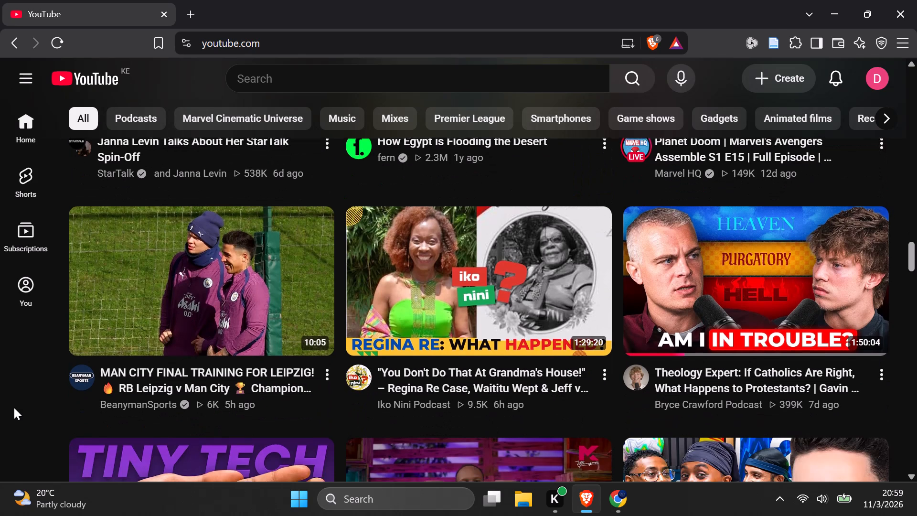
{"action": "scroll", "coordinate": [14, 408], "scroll_direction": "down", "scroll_amount": 2}
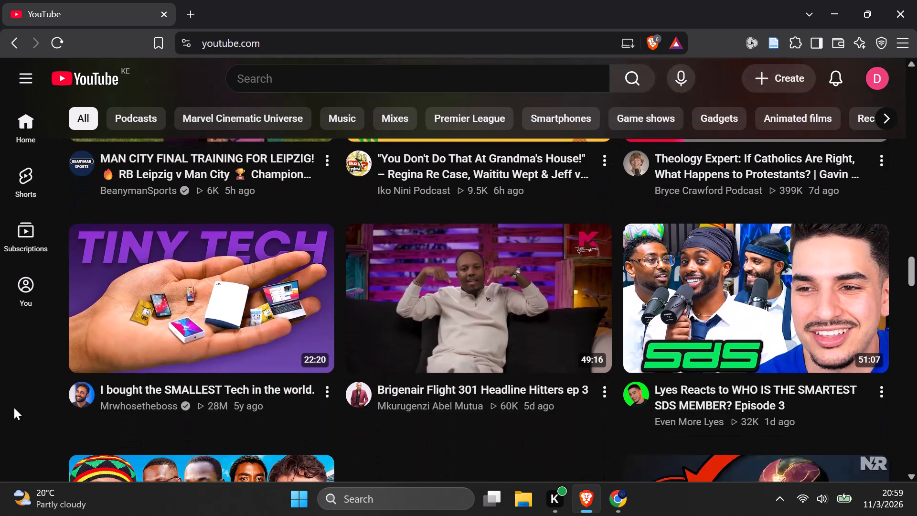
{"action": "scroll", "coordinate": [14, 408], "scroll_direction": "up", "scroll_amount": 5}
{"action": "scroll", "coordinate": [14, 408], "scroll_direction": "up", "scroll_amount": 20}
{"action": "scroll", "coordinate": [14, 408], "scroll_direction": "up", "scroll_amount": 1}
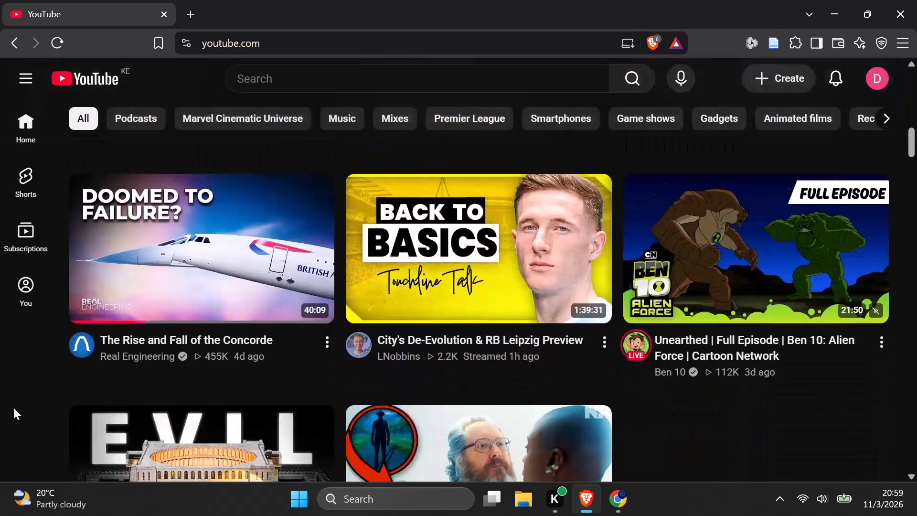
{"action": "scroll", "coordinate": [13, 408], "scroll_direction": "up", "scroll_amount": 20}
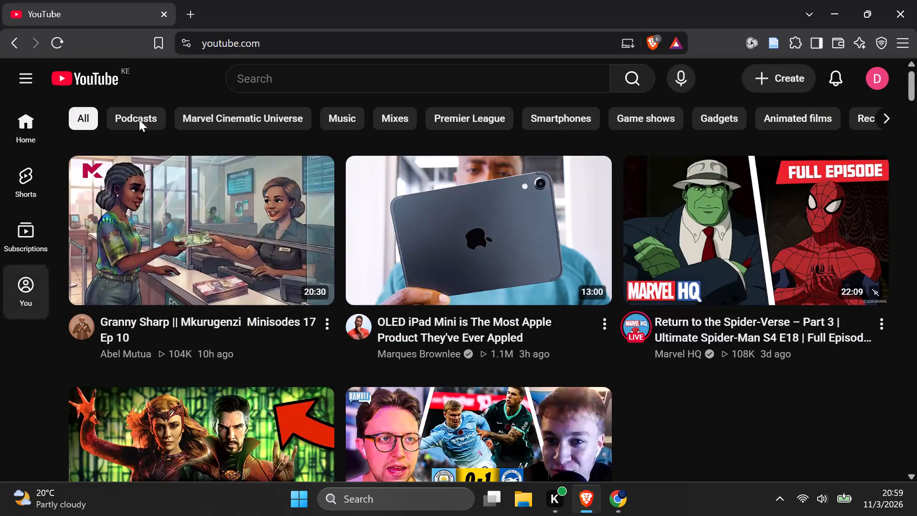